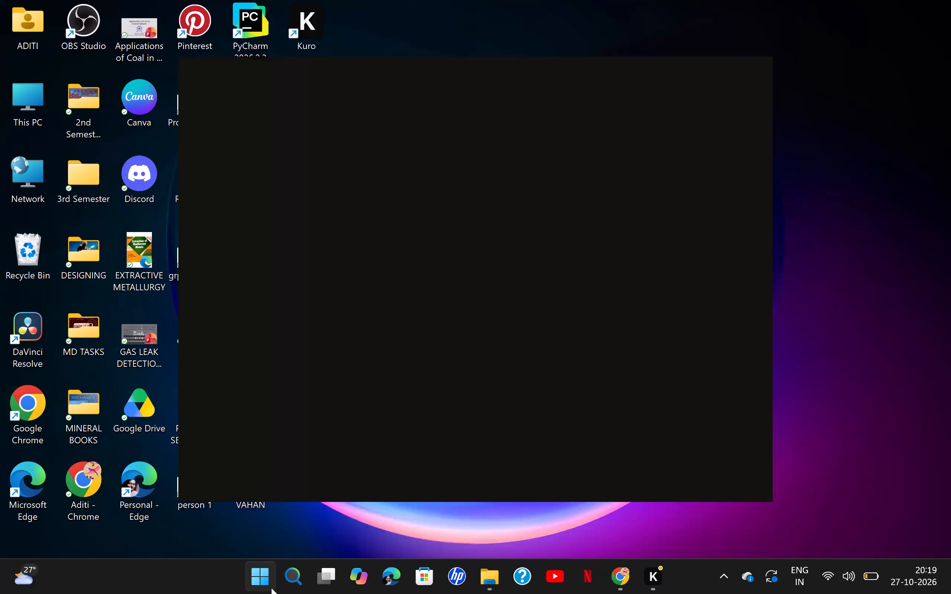
Open Word, create a blank document and dismiss the OMEN Gaming Hub pop-up.
key(o)
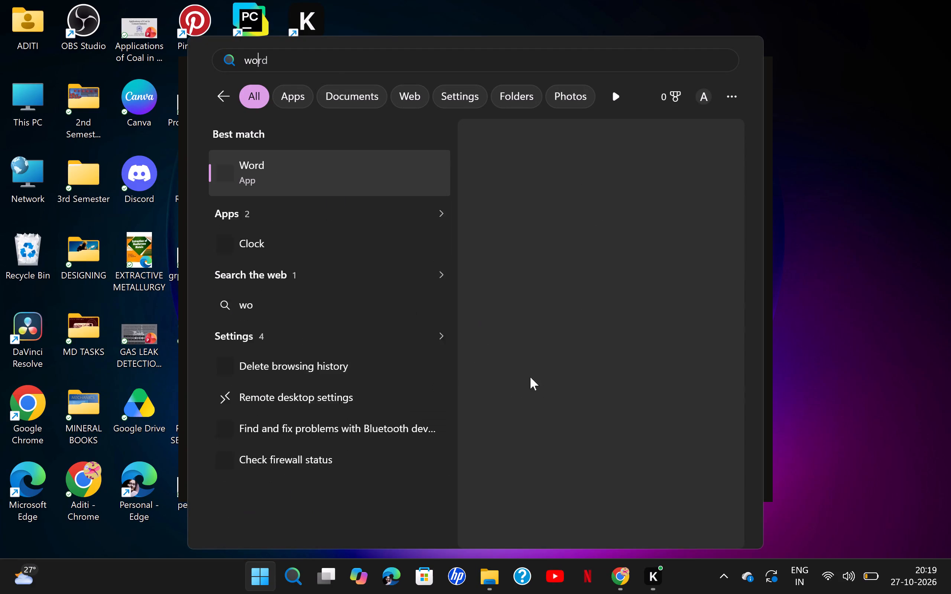
click(348, 162)
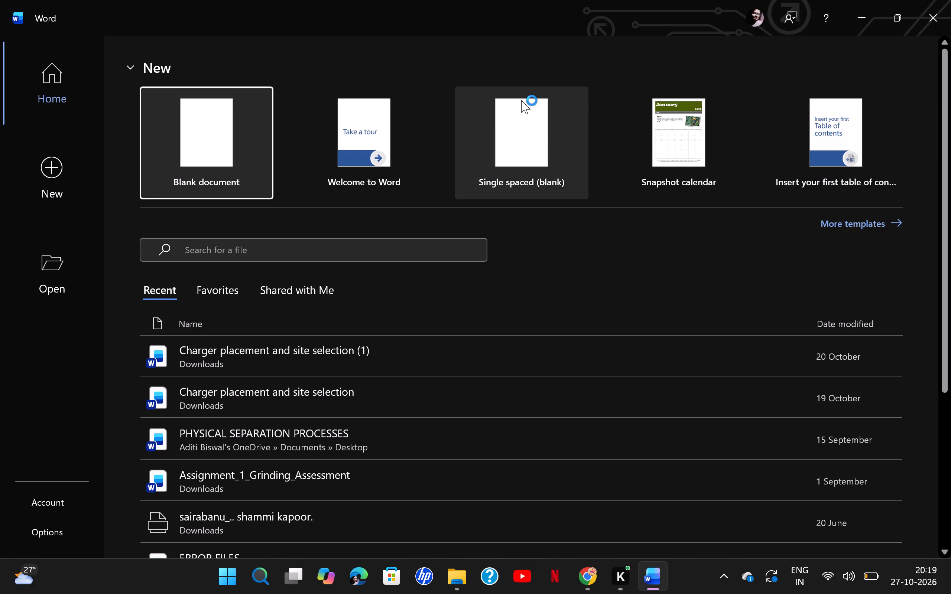
click(218, 146)
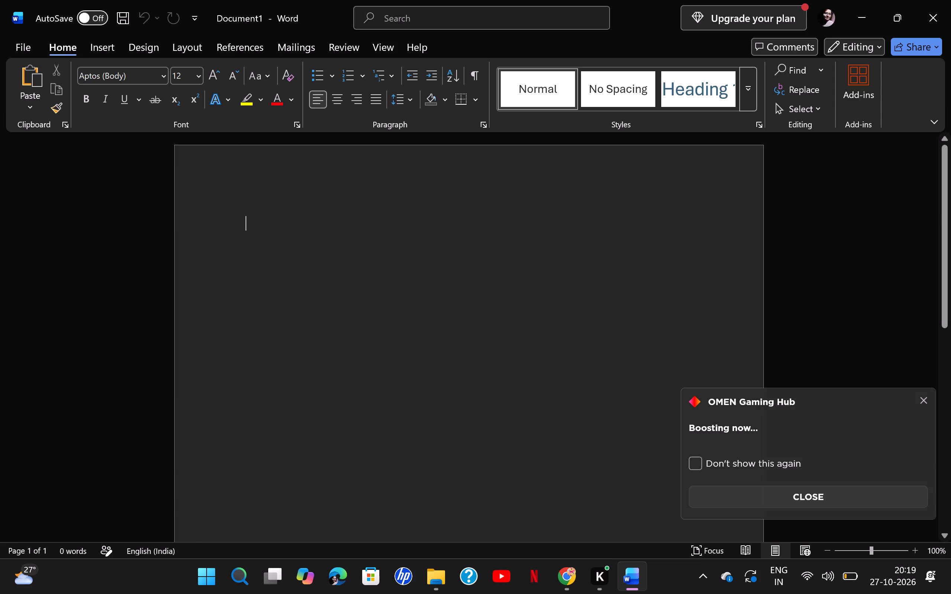
click(923, 394)
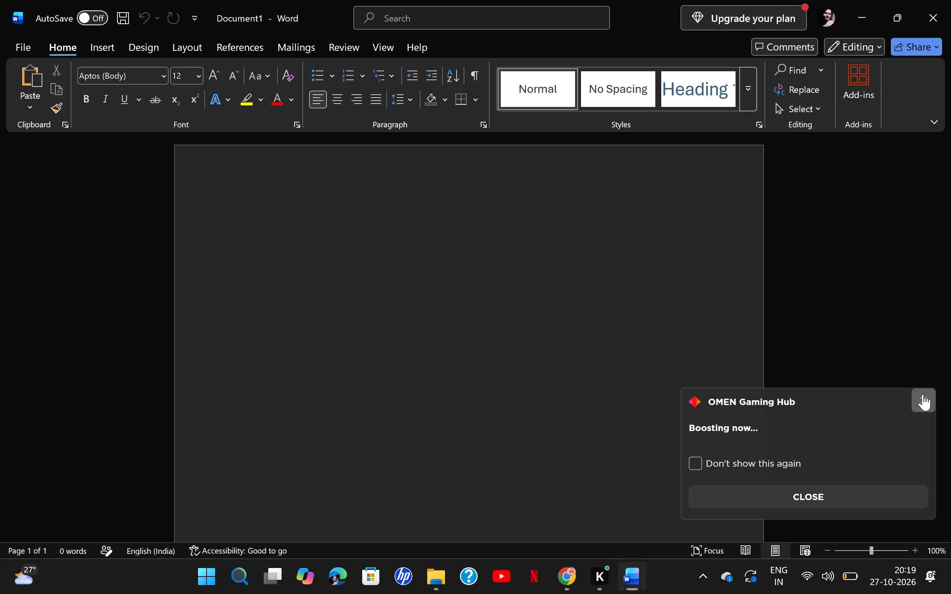
Enter the title "Analytical Methodology Document" on the first line and start a new paragraph below it.
text(Analytical methodology Document)
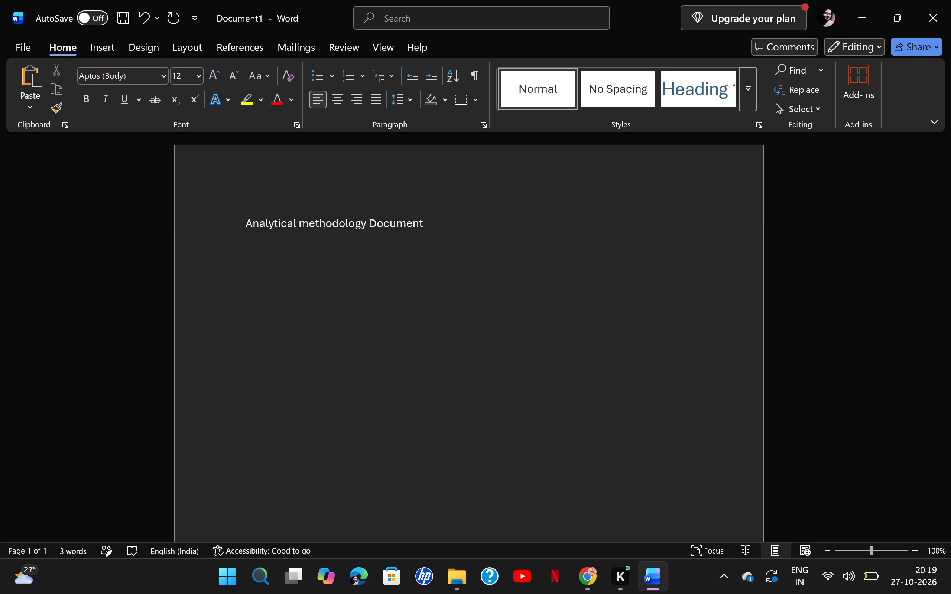
click(311, 228)
key(BackSpace)
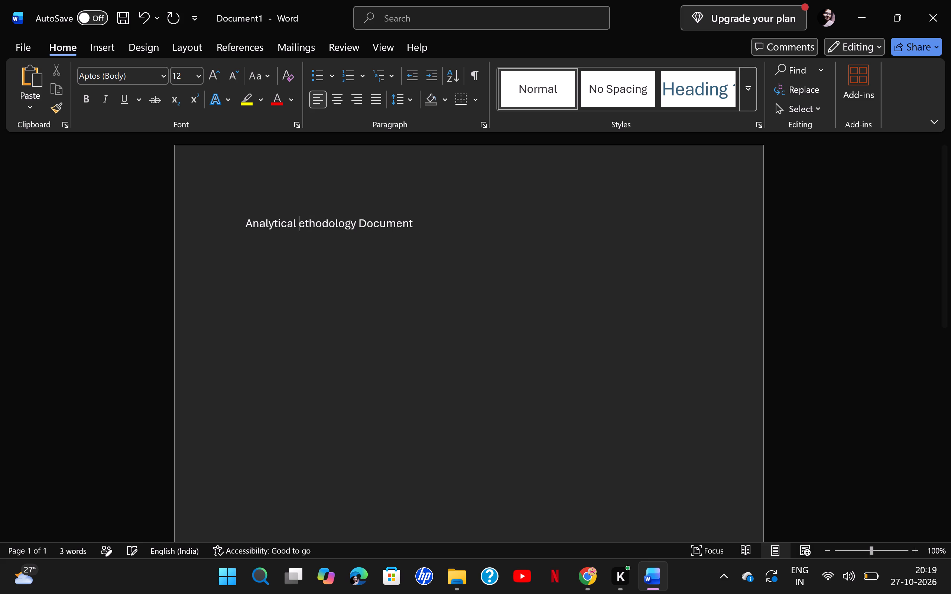
key(shift+m)
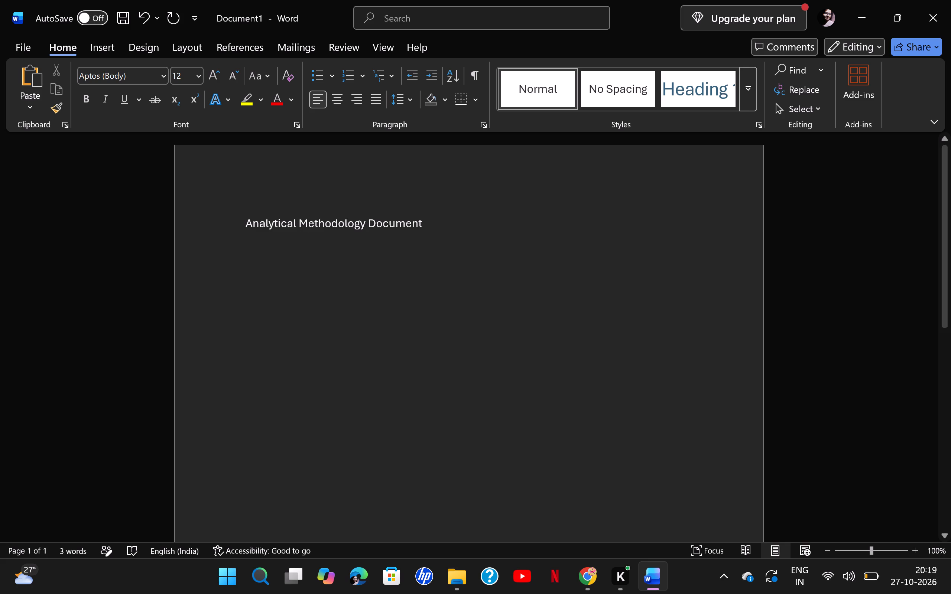
click(423, 229)
key(Return)
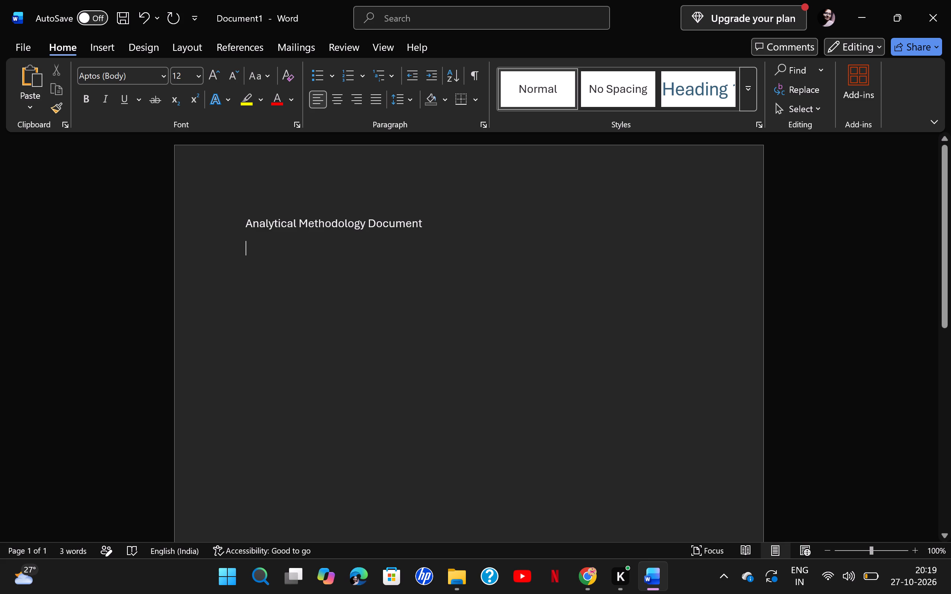
Begin the paragraph under the title with "Explain how you team will combine EV registrations".
drag(400, 366, 418, 451)
text(explain h)
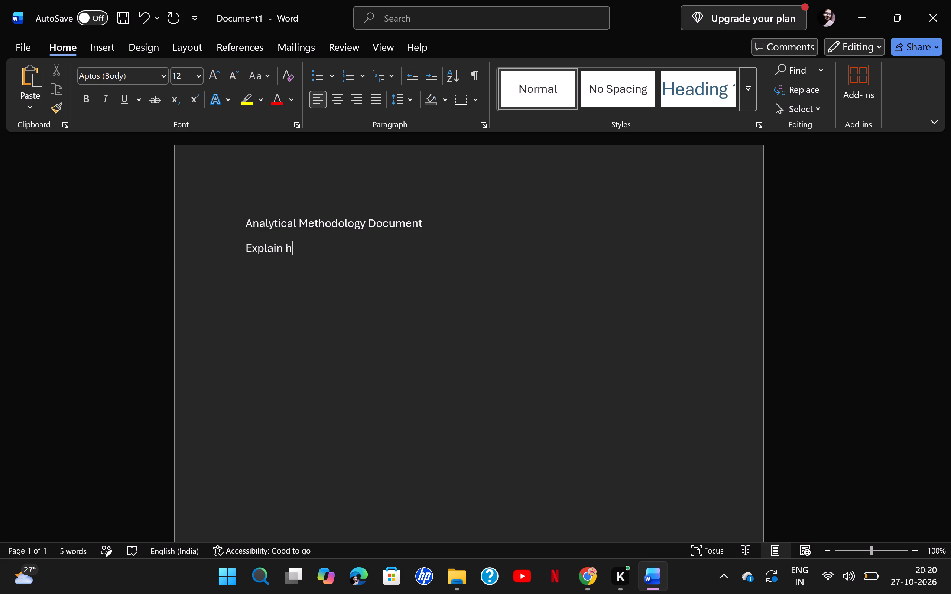
text(ow you team willco)
key(BackSpace)
key(BackSpace)
key(space)
text(combn)
key(BackSpace)
text(ine EV)
key(space)
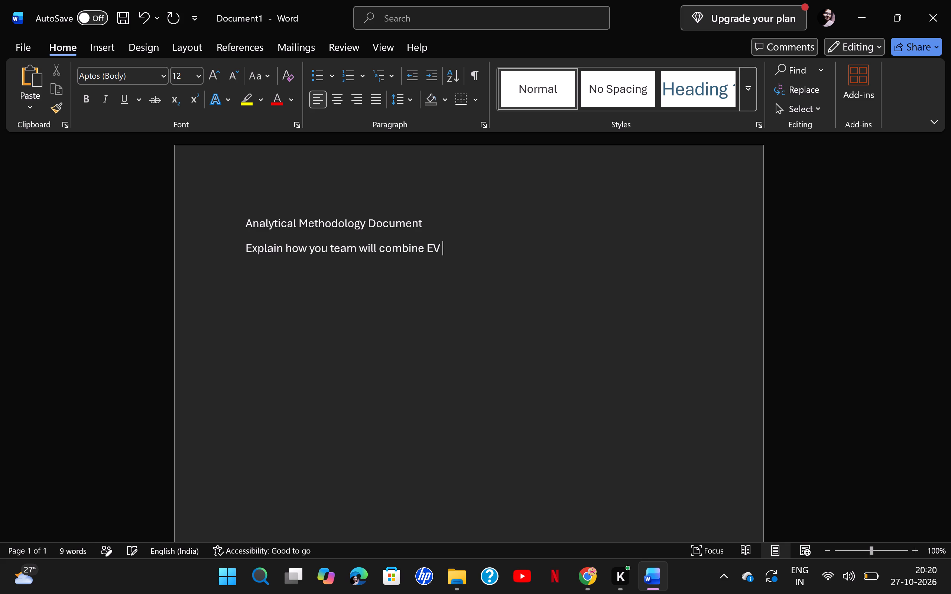
key(BackSpace)
key(space)
text(registrations)
key(space)
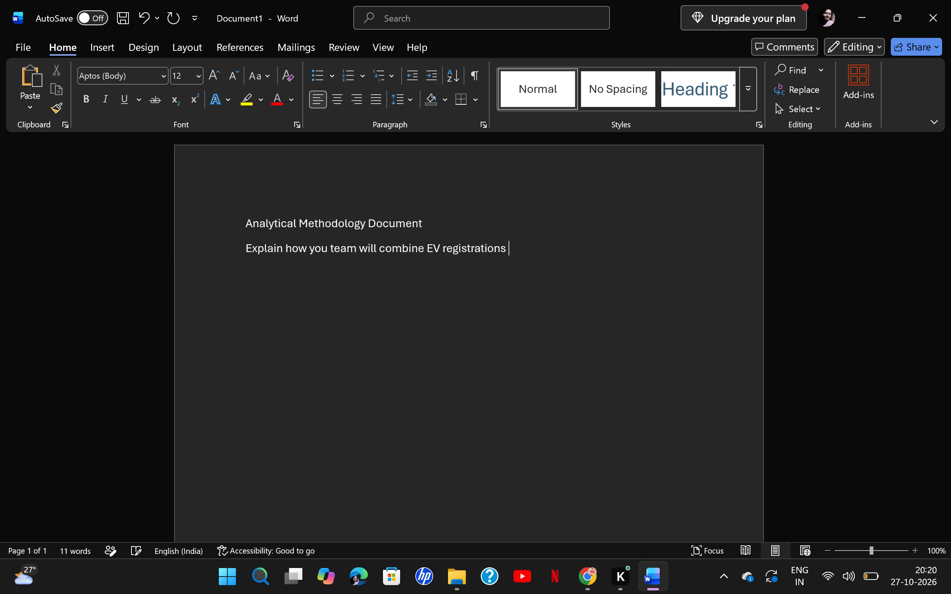
Continue the sentence with "and charging station data" after "EV registrations", without a comma.
key(BackSpace)
text(,c)
key(BackSpace)
key(space)
text(charging station sta)
key(BackSpace)
key(BackSpace)
key(BackSpace)
text(data)
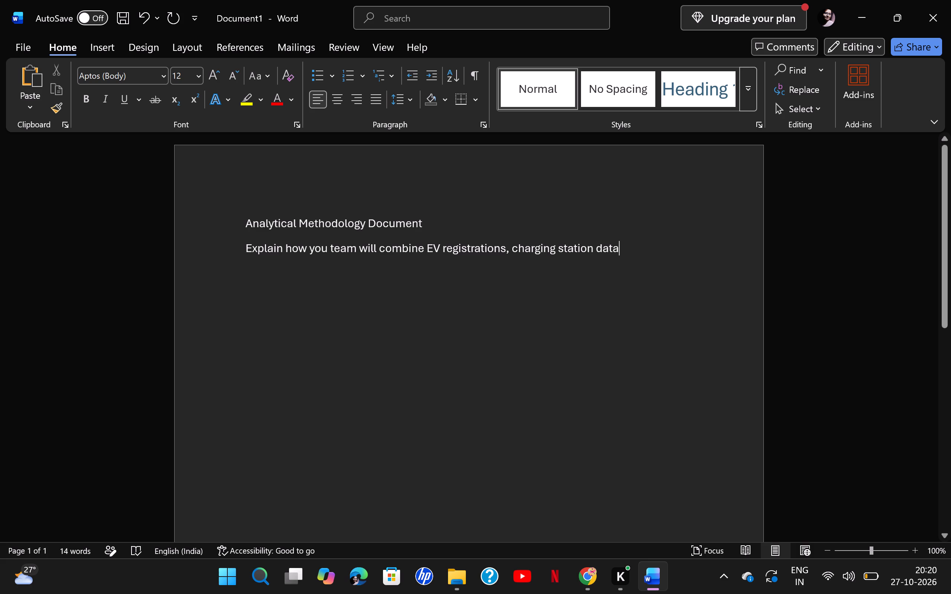
click(510, 251)
key(BackSpace)
key(space)
text(and)
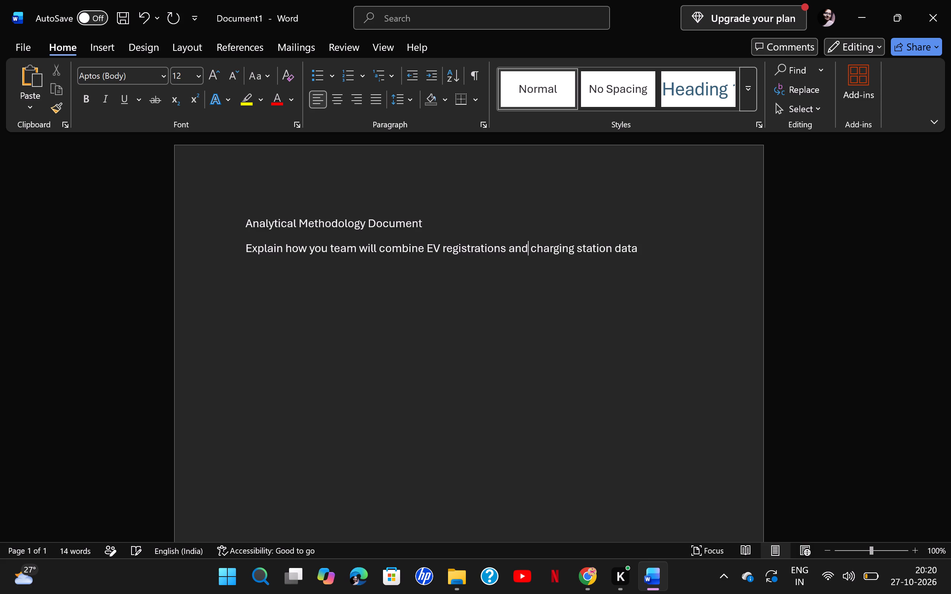
Complete the sentence with "to identify infrastructure gaps and estimate future charger requirements.".
click(642, 258)
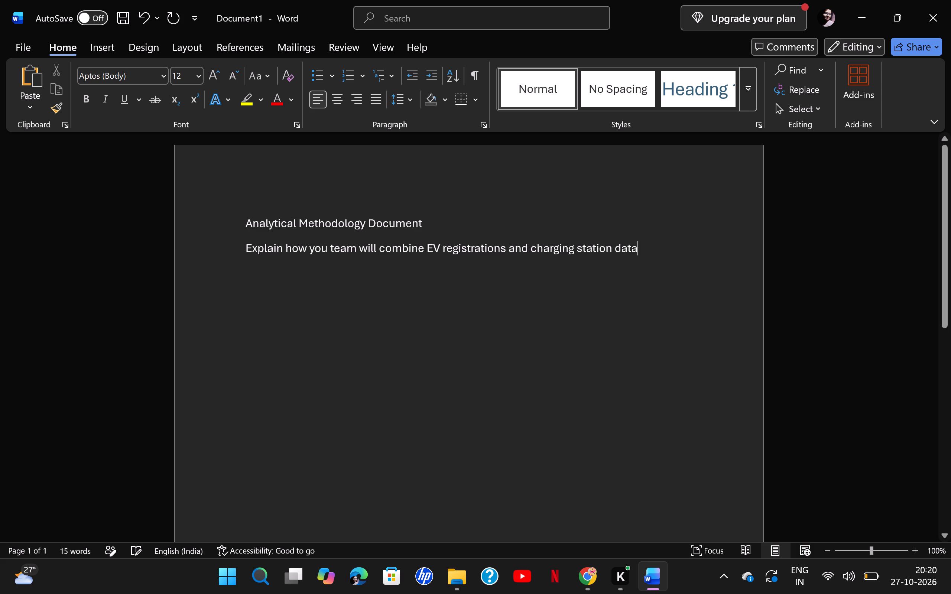
key(space)
text(to identify infrastructure gaps)
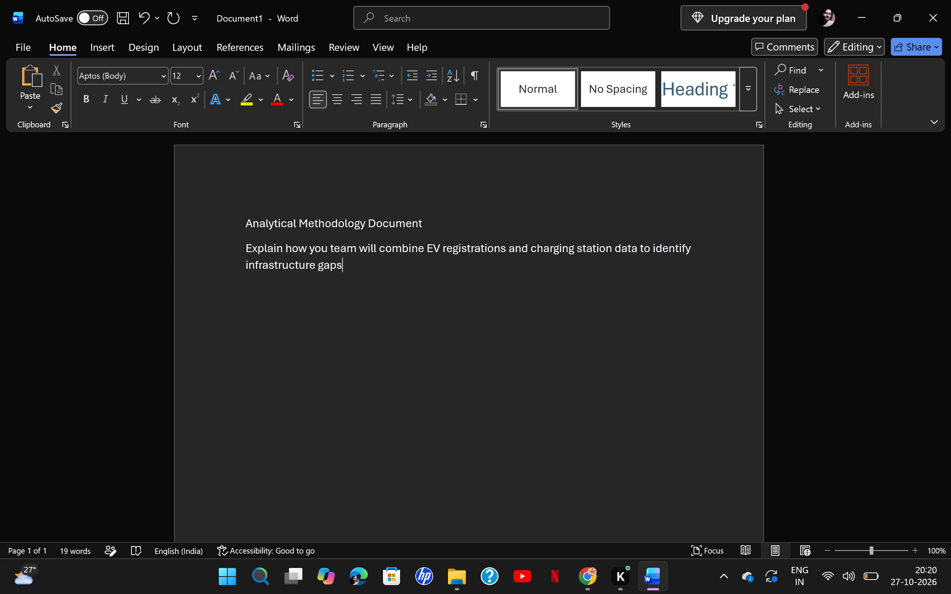
key(space)
text(and estimate fur)
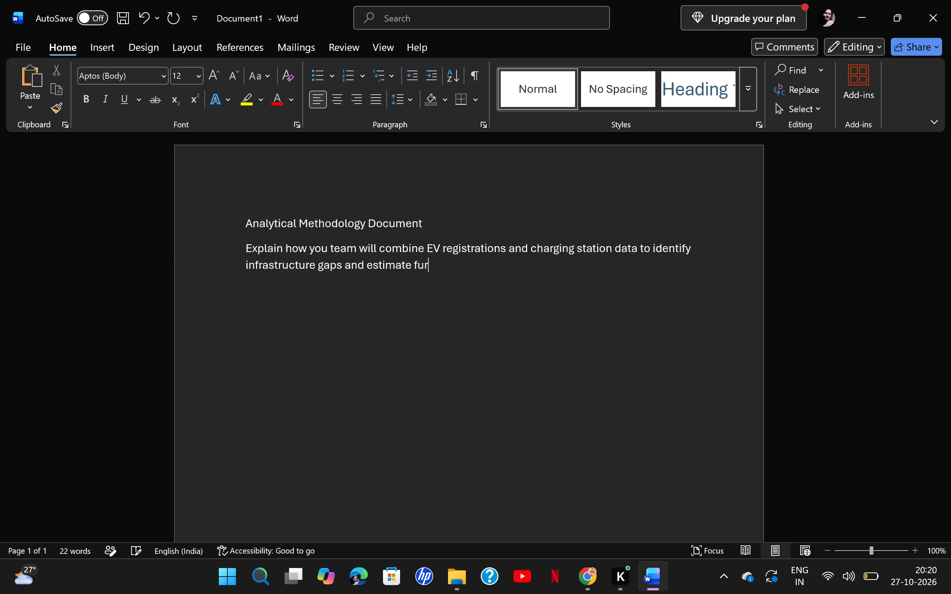
key(BackSpace)
text(ture)
key(space)
text(charger requirements.)
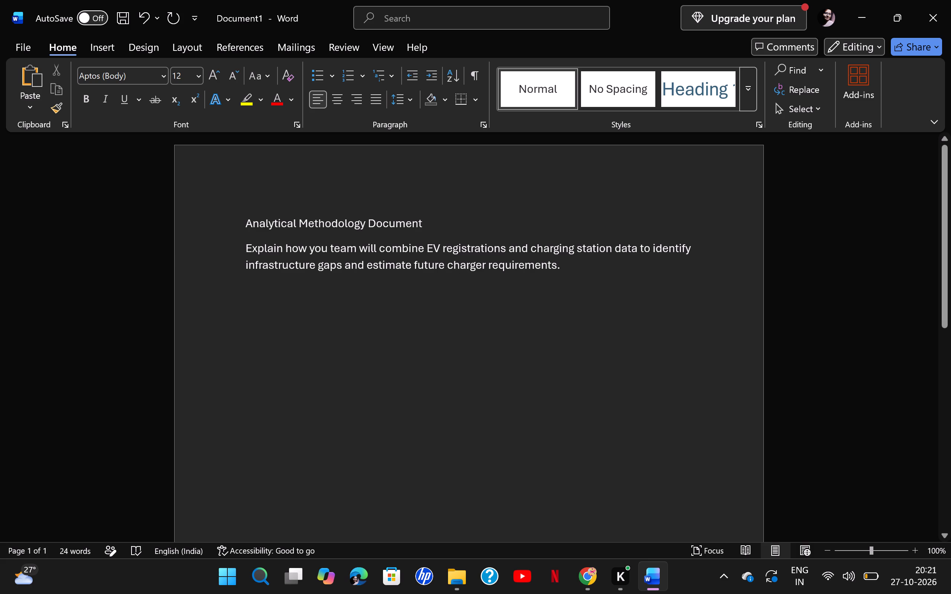
Bold the phrases "combine EV registrations and charging station data", "identify infrastructure gaps" and "estimate future charger requirements" in the paragraph.
drag(381, 250, 610, 247)
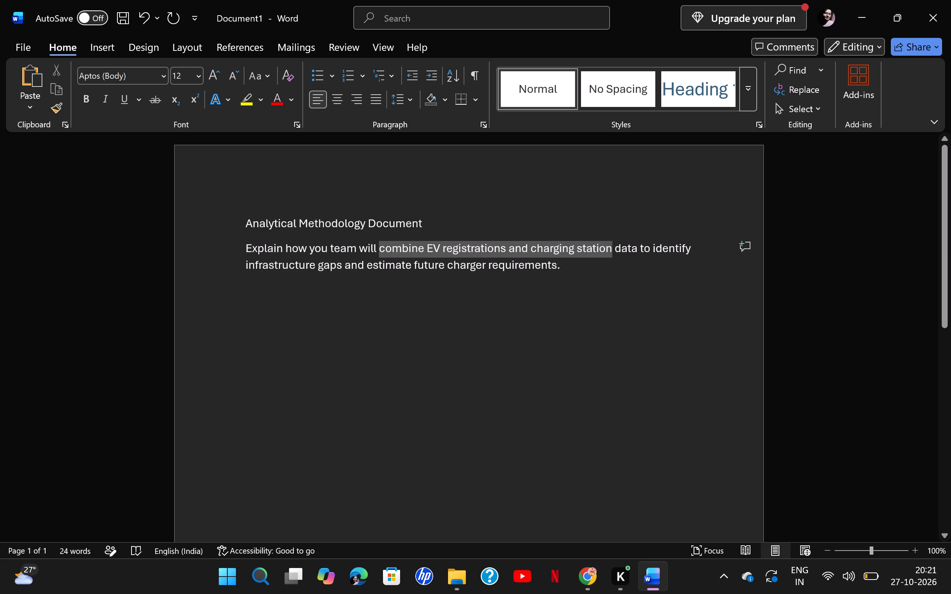
drag(610, 247, 630, 249)
click(90, 101)
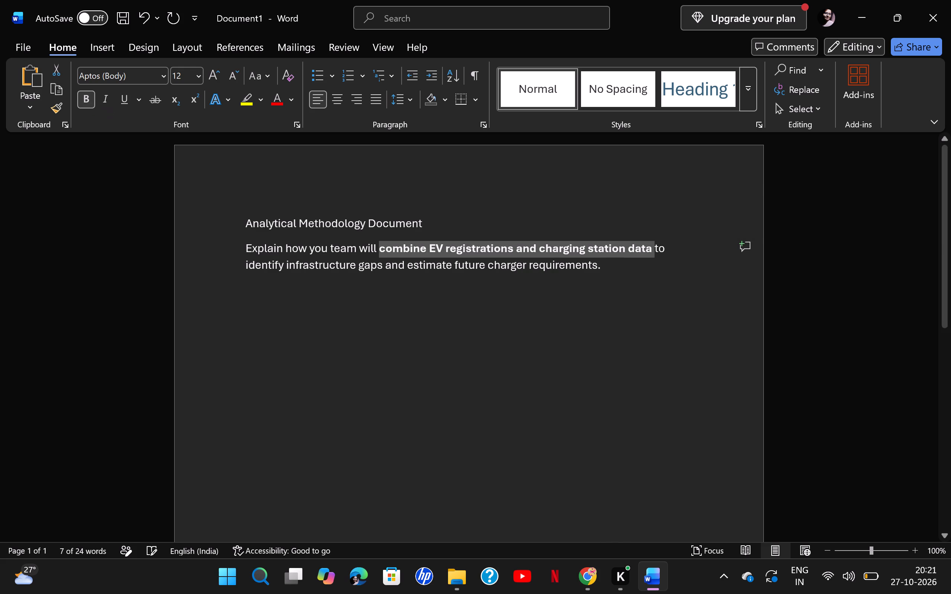
click(632, 306)
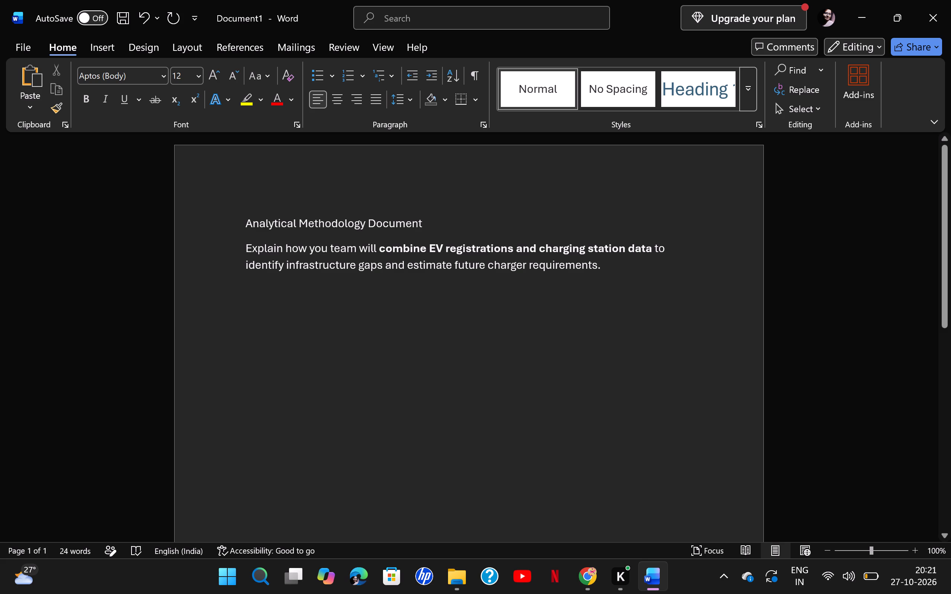
drag(251, 265, 373, 264)
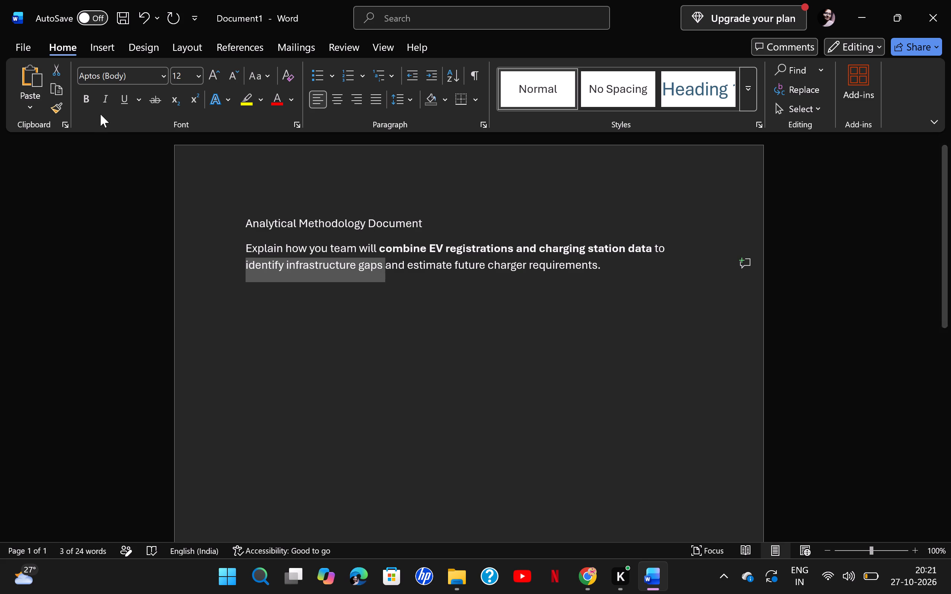
click(92, 102)
click(578, 313)
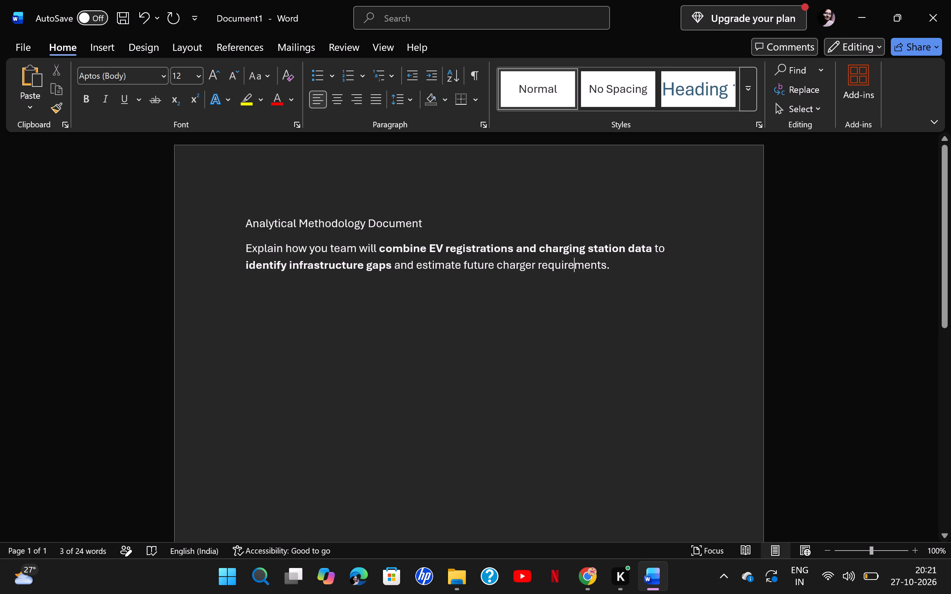
drag(415, 267, 577, 273)
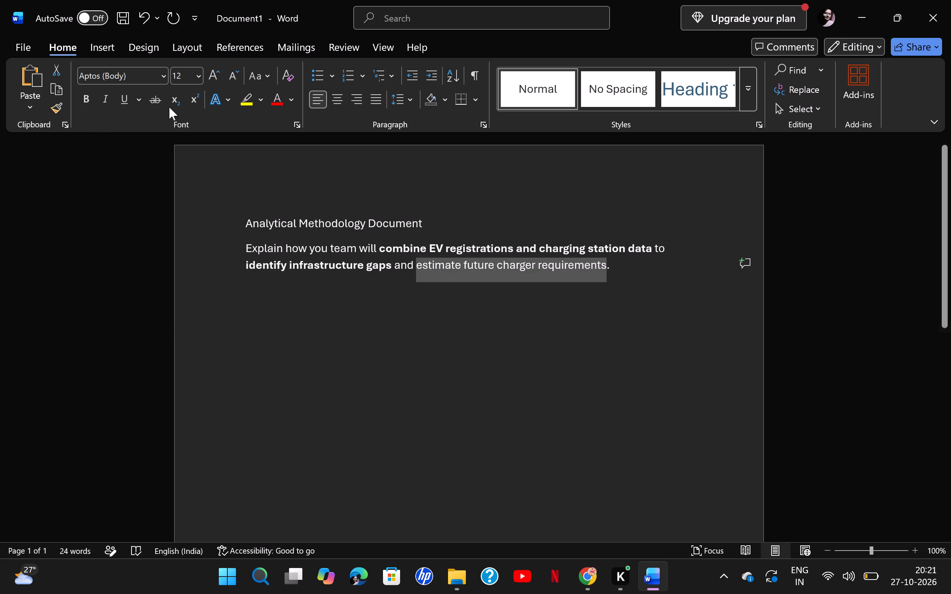
click(90, 98)
click(632, 290)
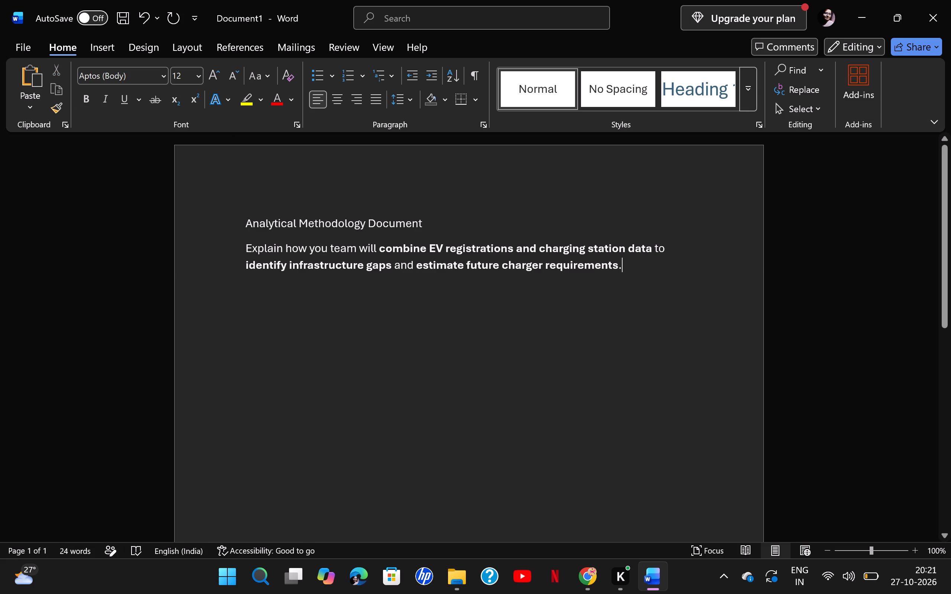
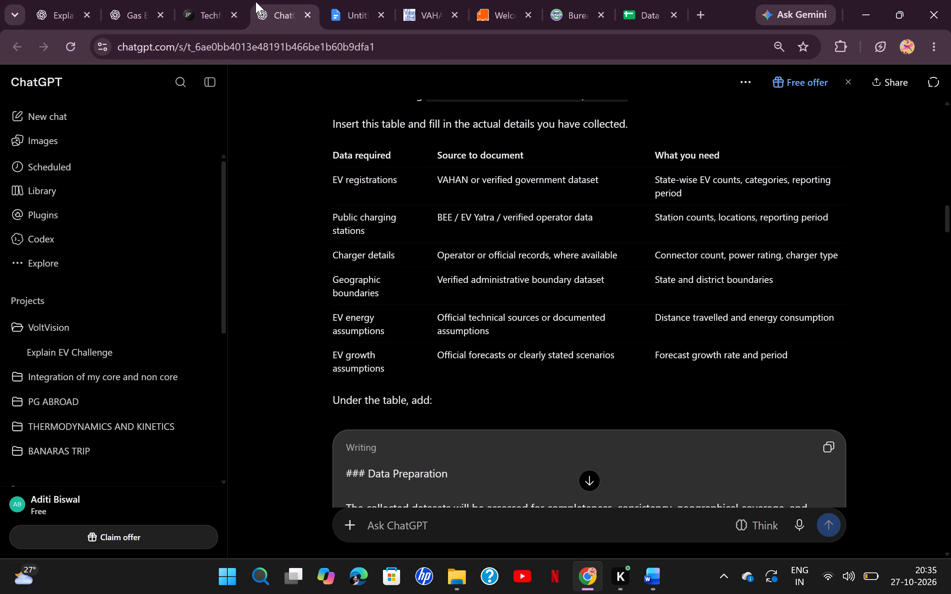
click(355, 0)
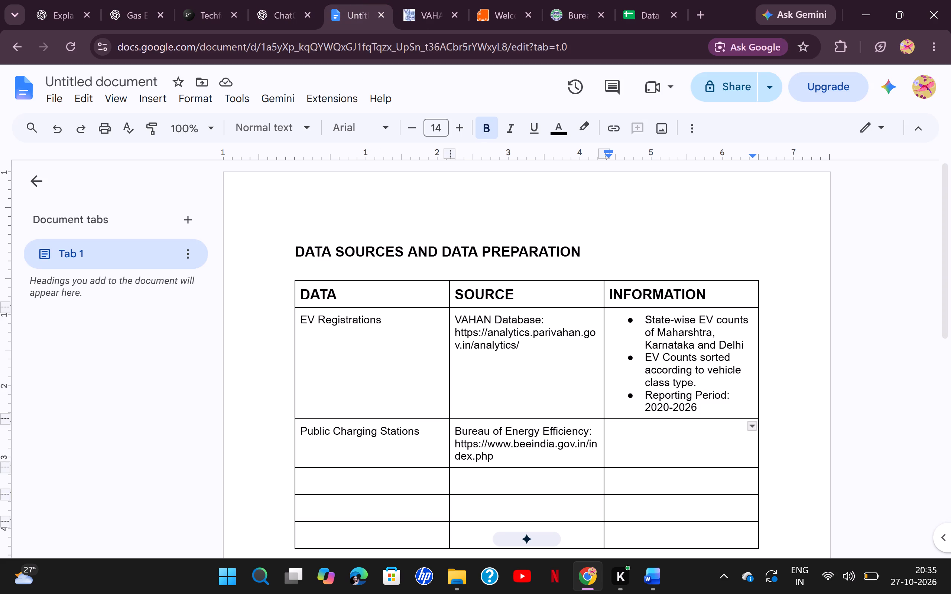
text(* Stat)
text(ion)
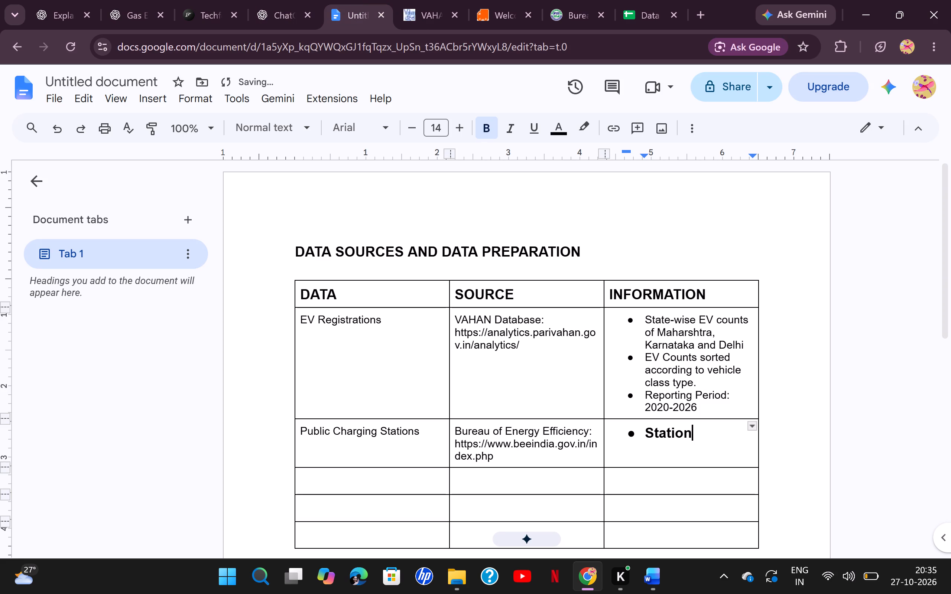
key(space)
key(BackSpace)
key(BackSpace)
key(BackSpace)
key(BackSpace)
key(BackSpace)
key(BackSpace)
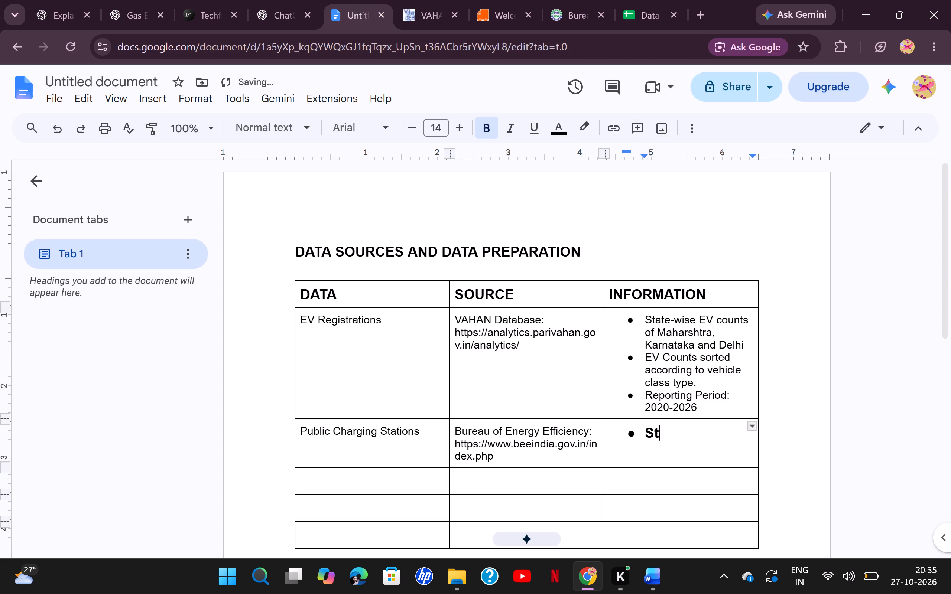
key(BackSpace)
key(BackSpace)
click(485, 127)
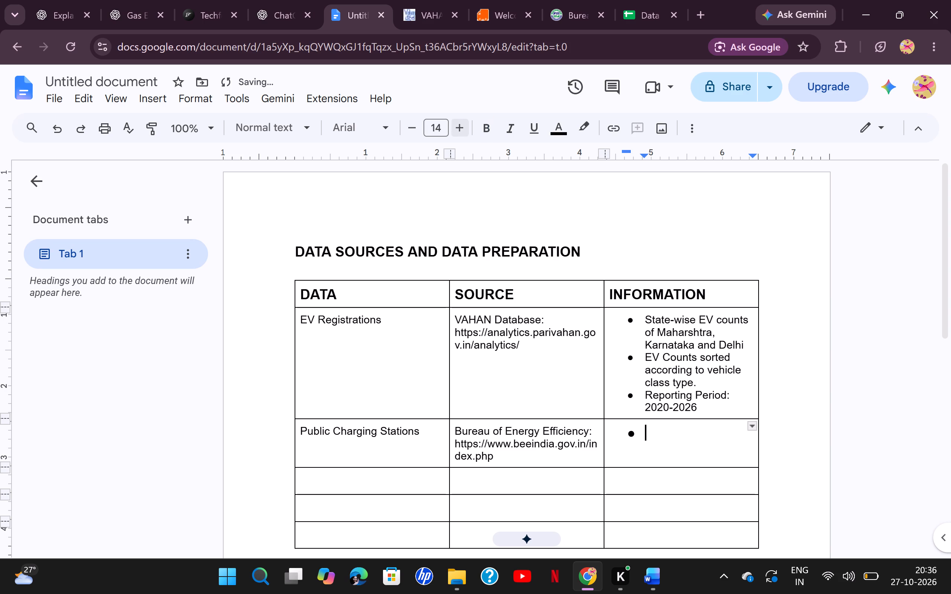
click(439, 130)
text(11)
key(Return)
Add the bullets "Station Counts", "Location" and "Type of Chargers", consulting the public-sector charging stations sheet for its columns.
text(Station Counts)
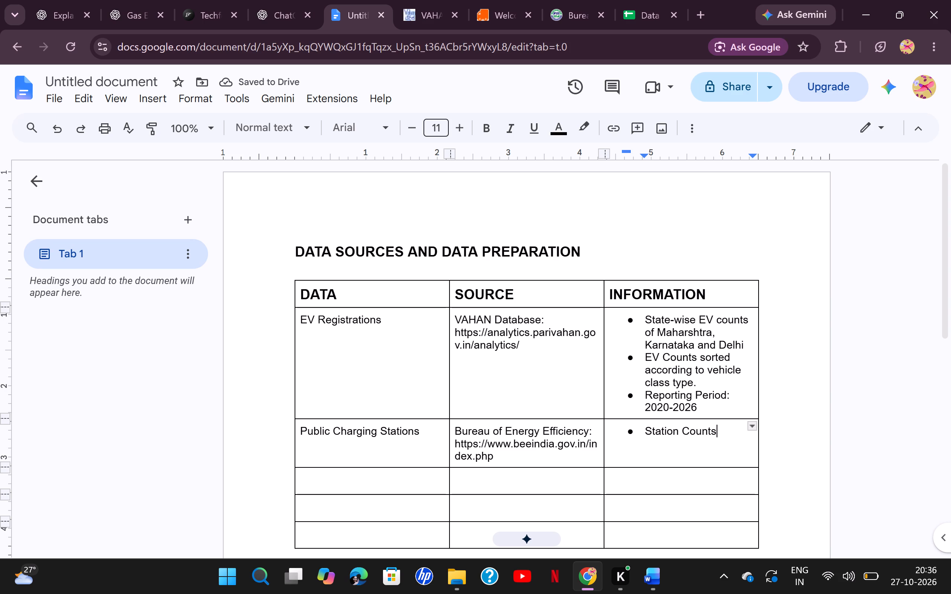
key(Return)
text(Location)
click(642, 12)
click(685, 157)
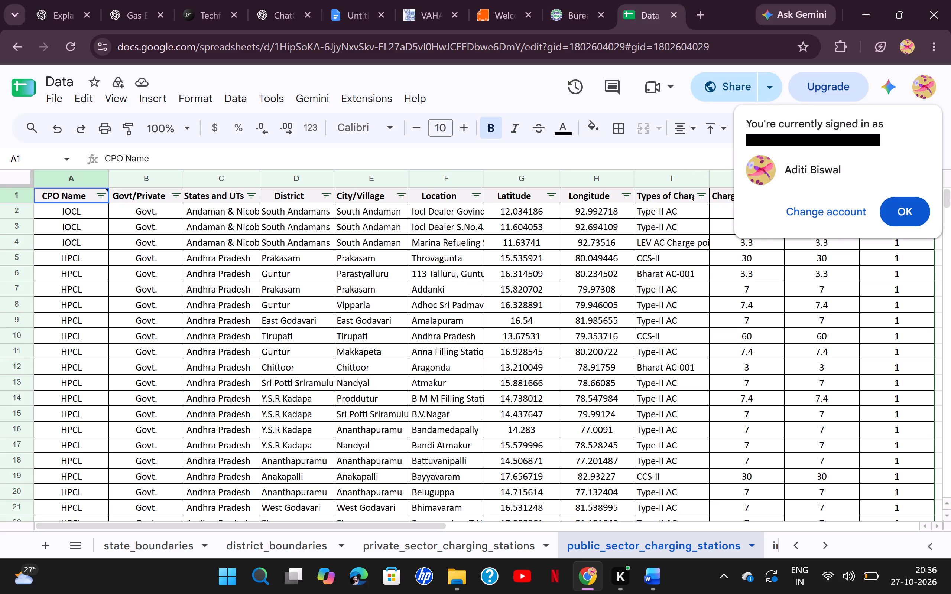
click(898, 208)
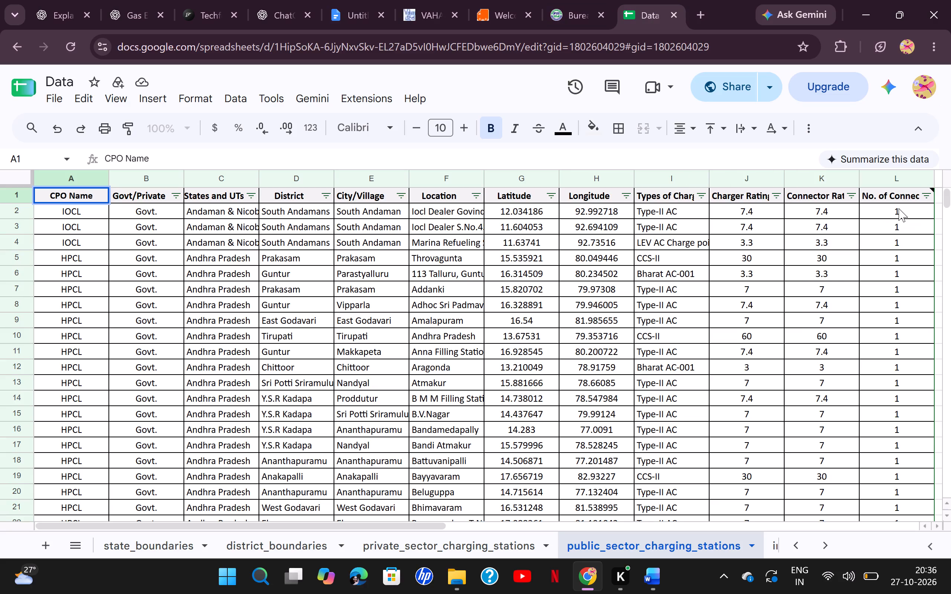
click(359, 0)
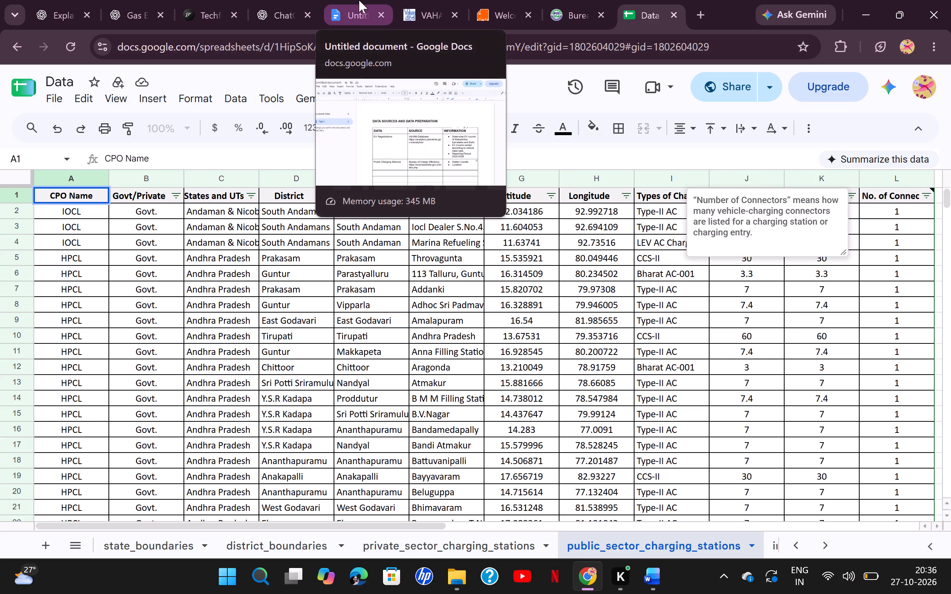
key(Return)
text(Type of Chargers)
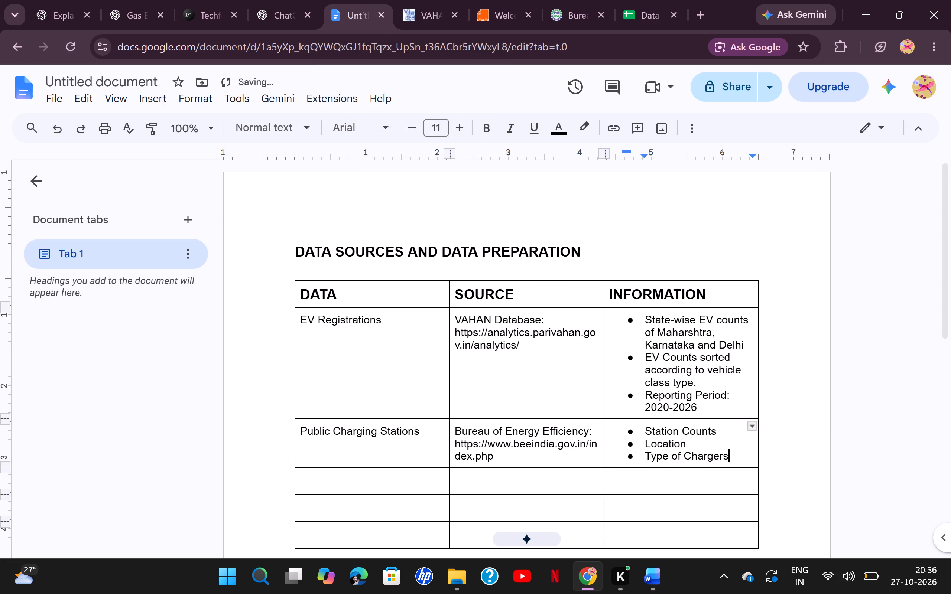
Place the "Data" spreadsheet beside the document's browser tab, check its charger columns, and add the bullet "Charger and Connector Ratings".
key(Return)
click(577, 0)
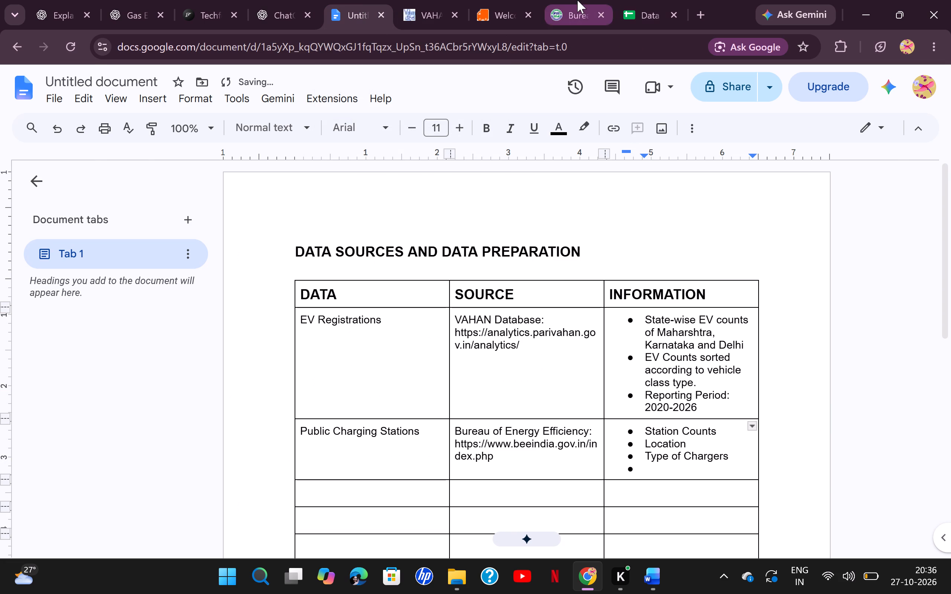
drag(642, 3, 400, 1)
click(340, 4)
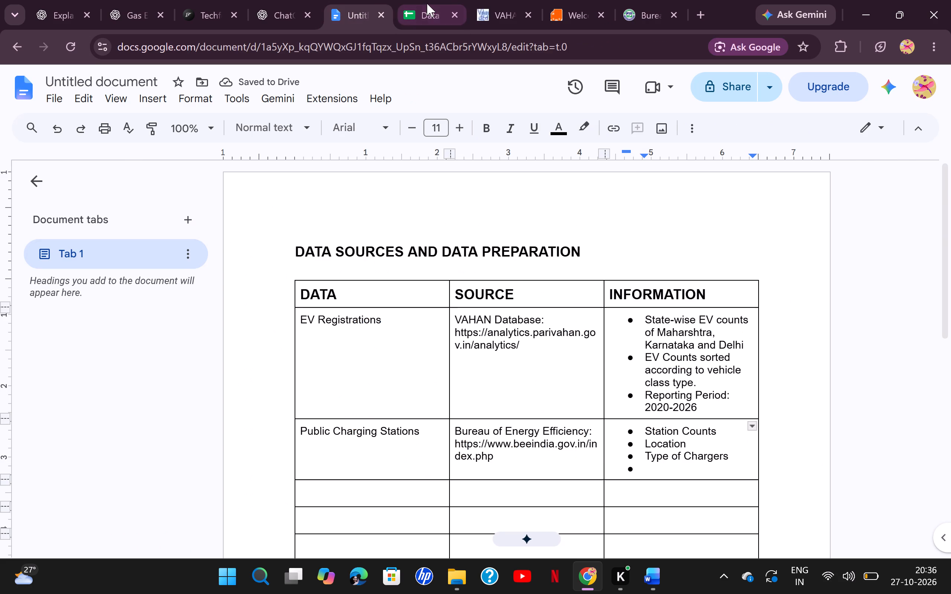
click(427, 3)
click(706, 151)
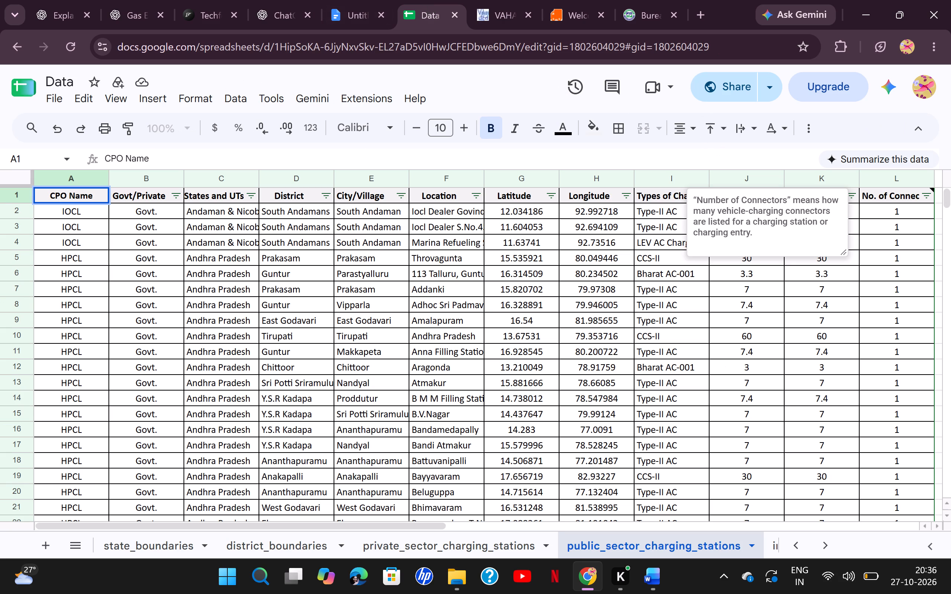
click(746, 278)
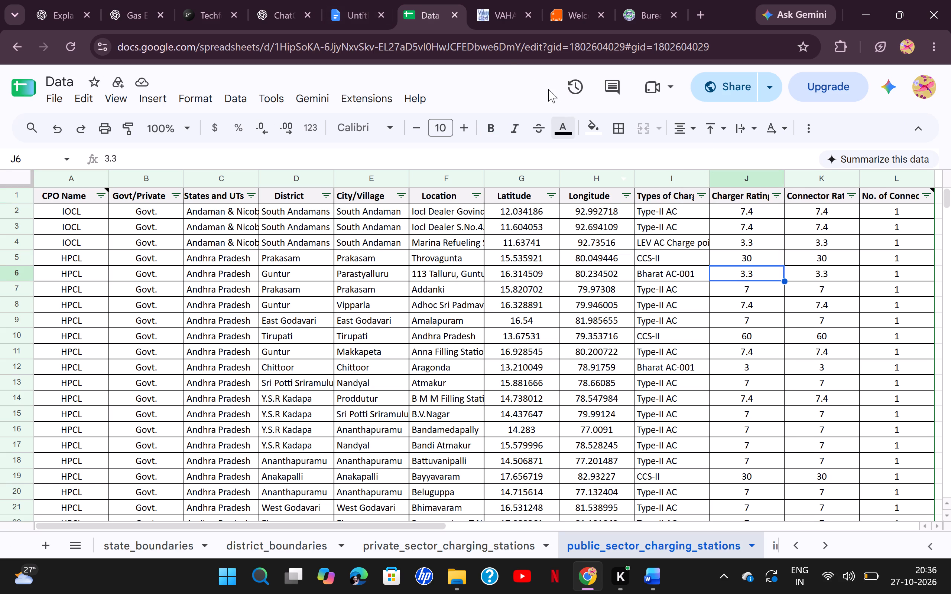
click(364, 5)
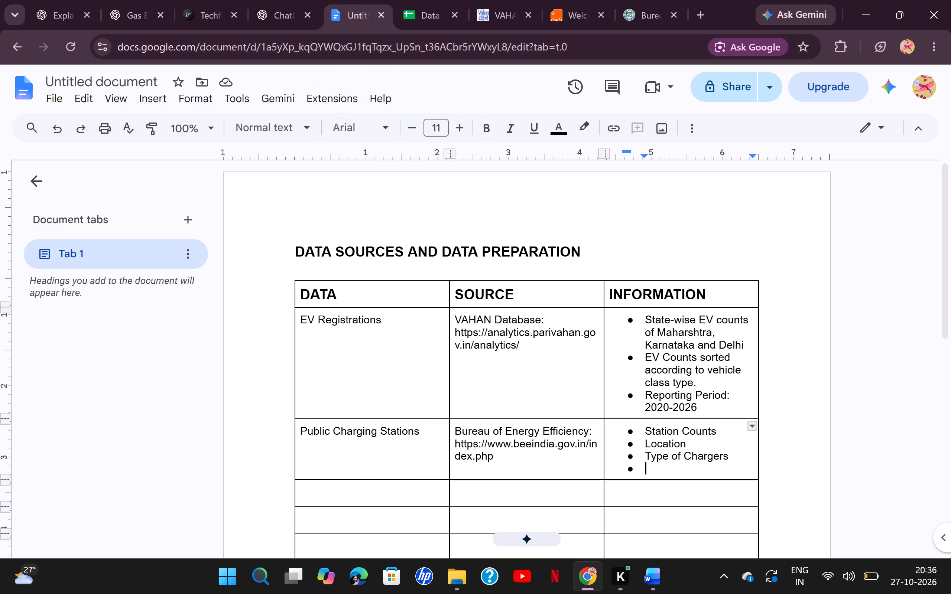
text(Charger and cn)
key(BackSpace)
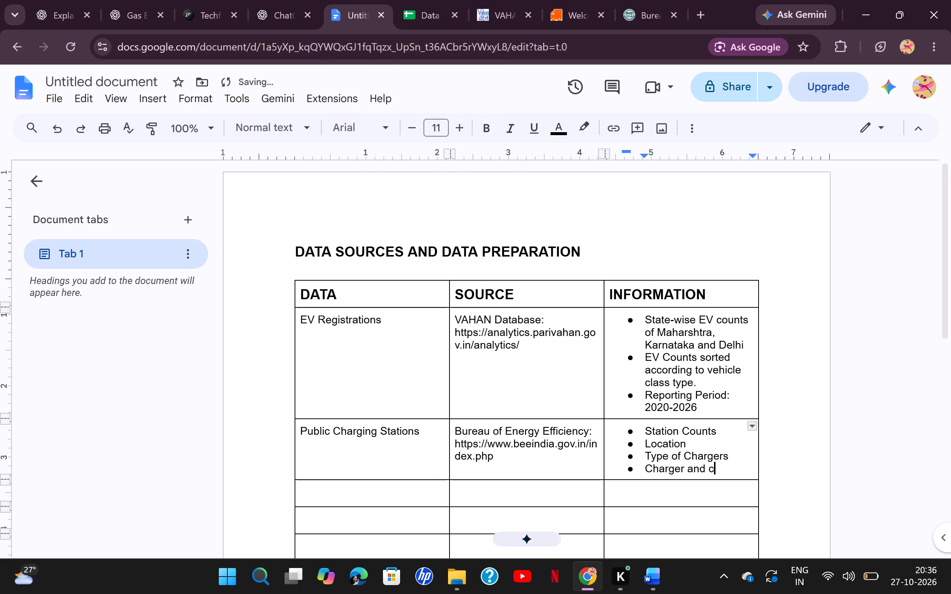
key(BackSpace)
text(Connector Ratings)
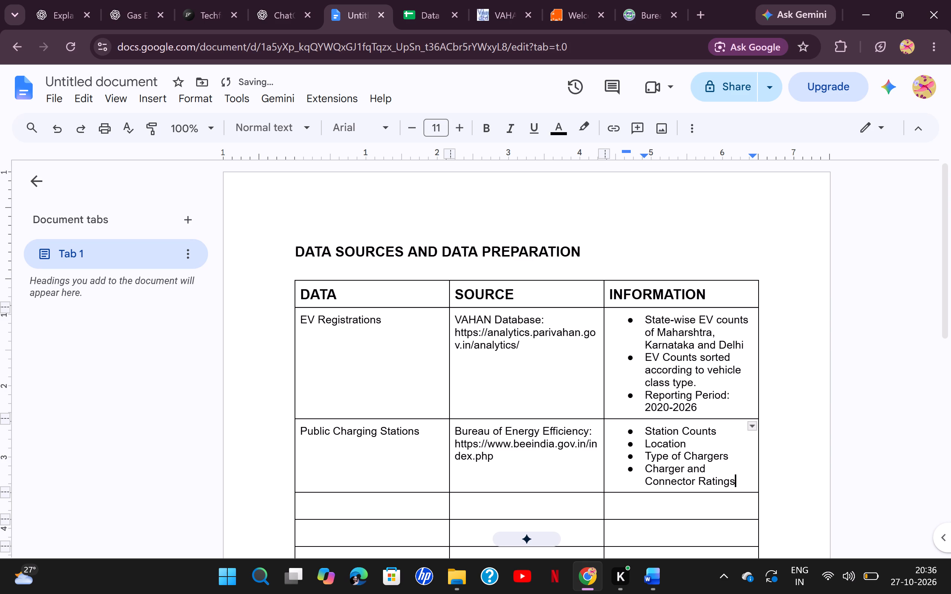
Add the bullet "Number of Connectors" to the Public Charging Stations row's "INFORMATION" cell.
key(Return)
text(Ty)
key(BackSpace)
key(BackSpace)
text(Number of Connectot)
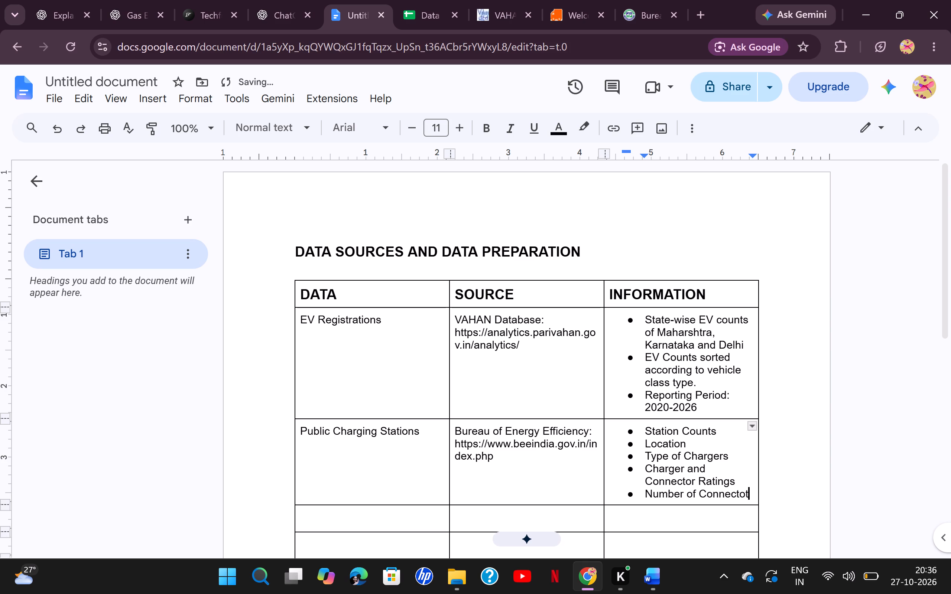
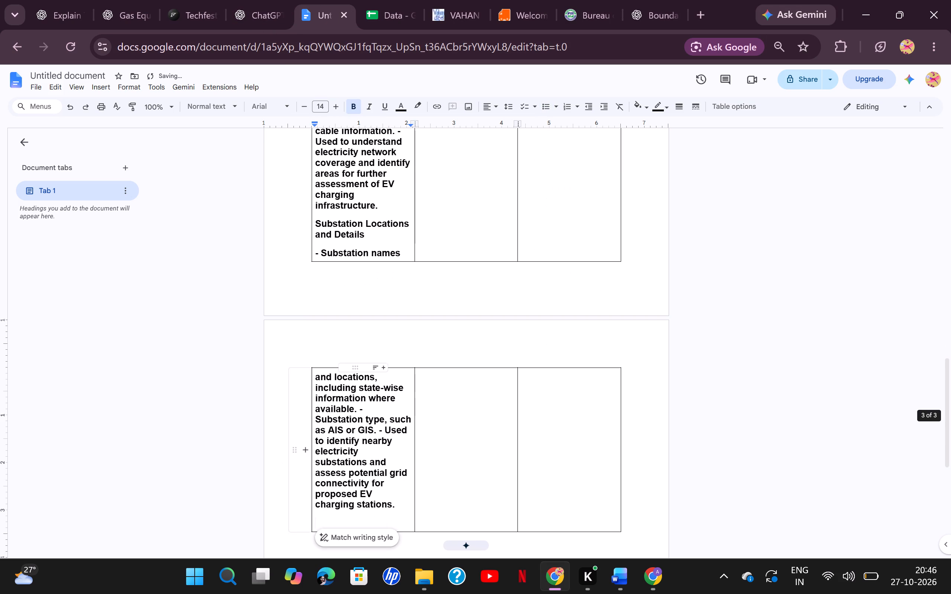
Move "- Locations of electricity substations and transformers across India. - Geographic" from the Electricity Assets row's DATA cell to its INFORMATION cell.
scroll(488, 438, up, 12)
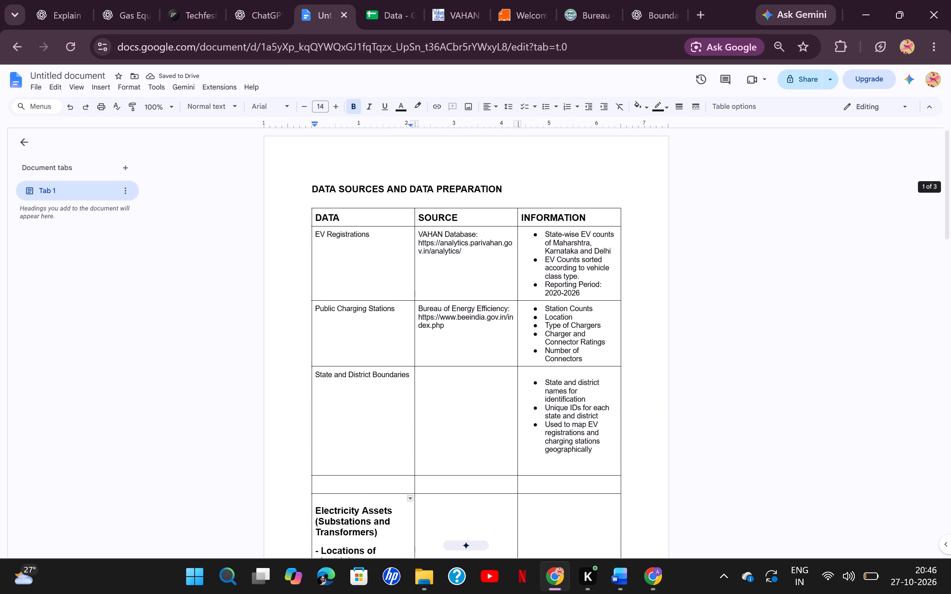
scroll(488, 438, down, 2)
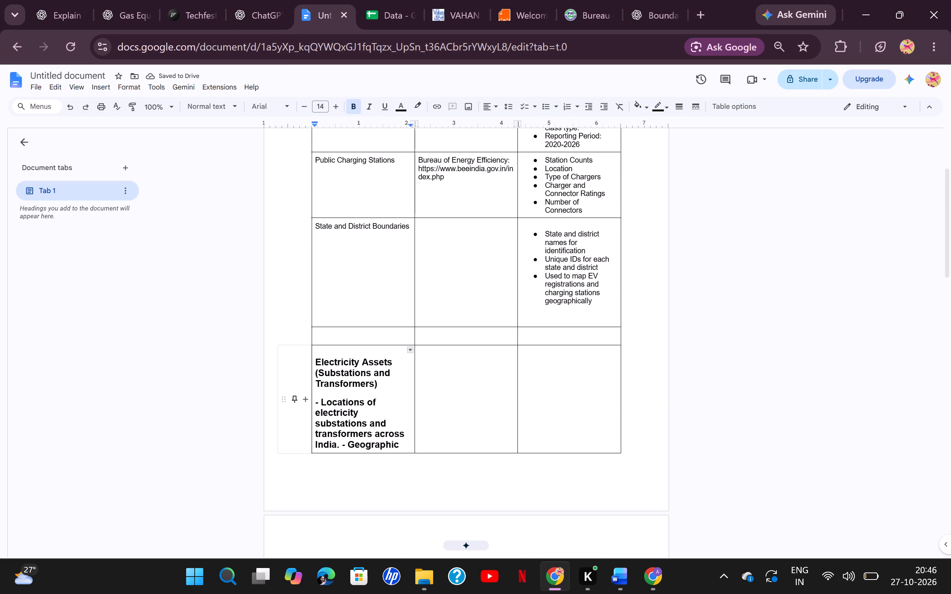
drag(314, 402, 424, 555)
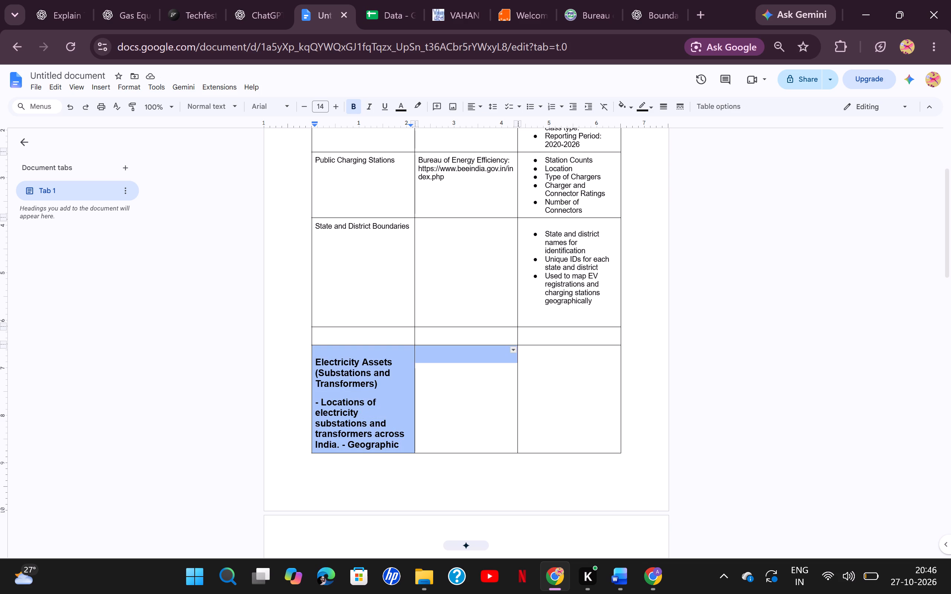
drag(424, 555, 370, 254)
scroll(437, 521, down, 3)
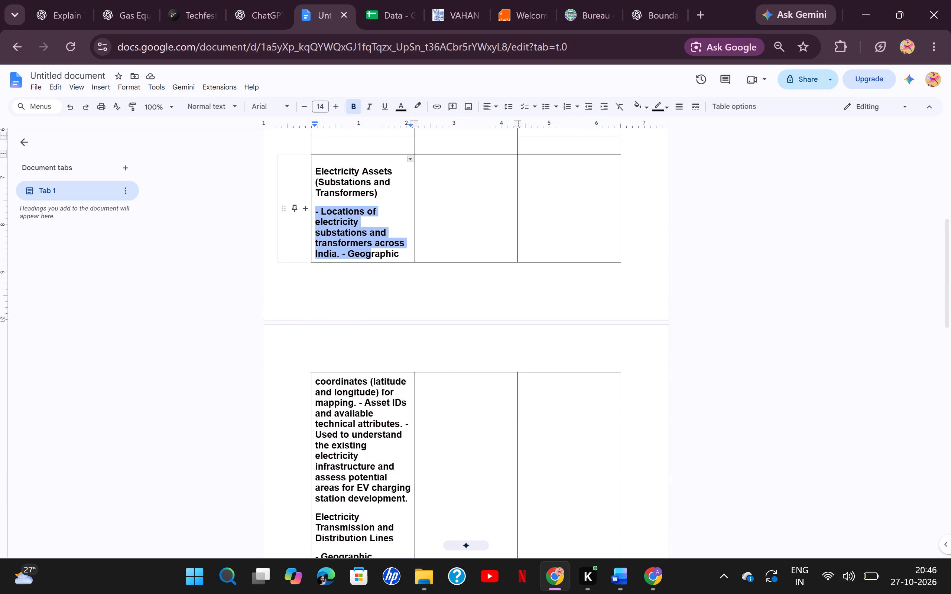
drag(370, 254, 405, 255)
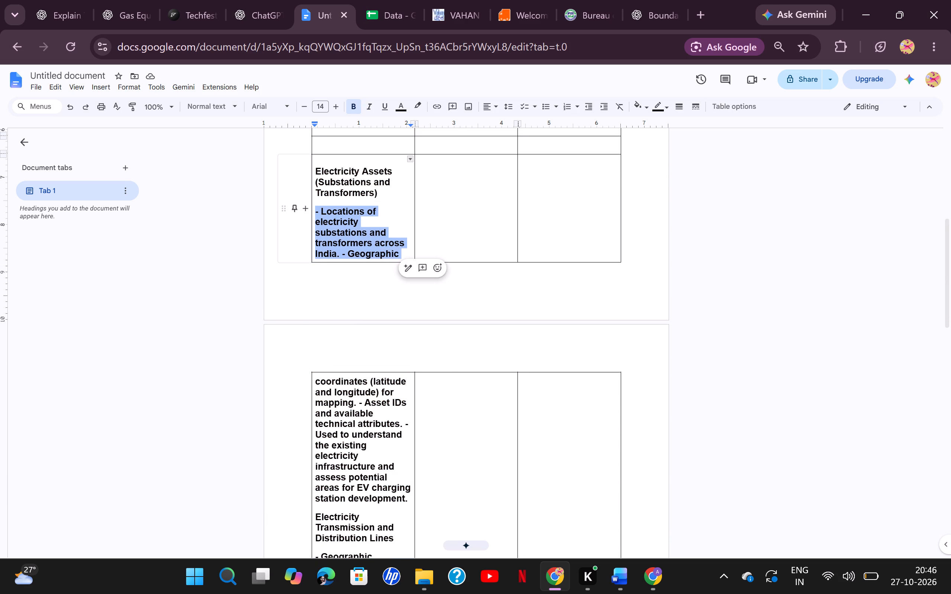
key(ctrl+x)
click(602, 178)
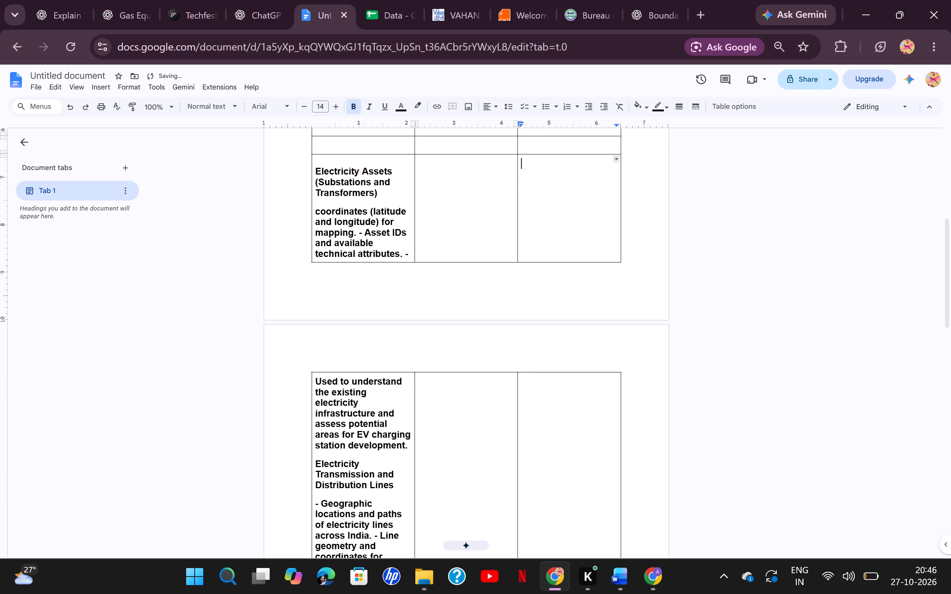
key(ctrl+v)
Move the text from "coordinates (latitude and longitude)" through "technical attributes. -" to the end of the same row's INFORMATION cell.
drag(314, 211, 341, 233)
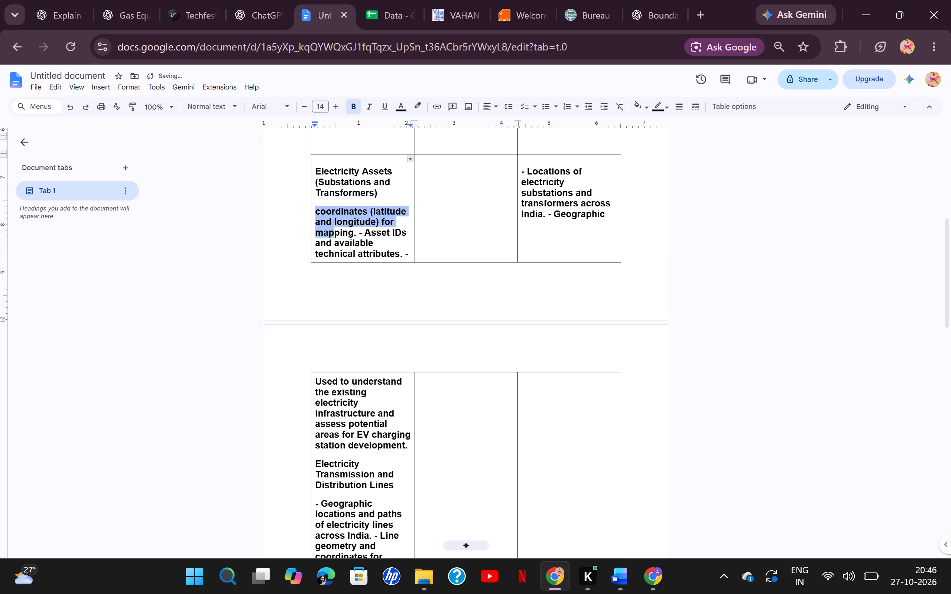
drag(341, 233, 414, 255)
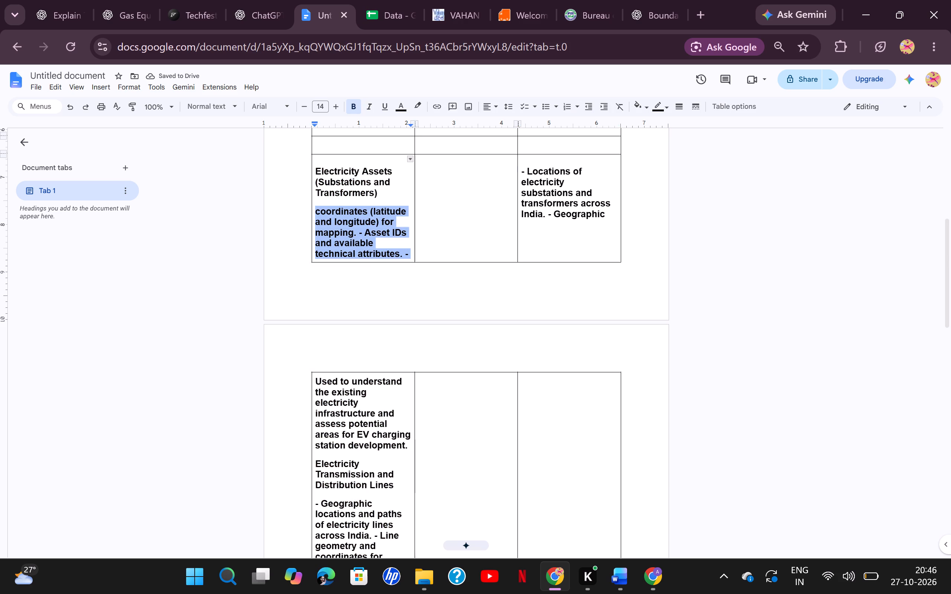
drag(414, 255, 412, 257)
key(ctrl+x)
click(608, 219)
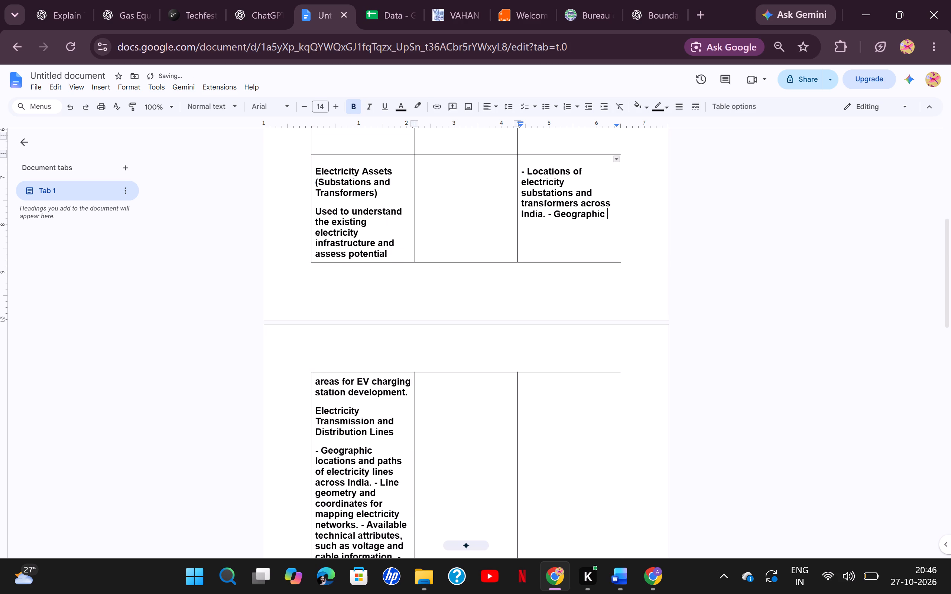
key(ctrl+c)
key(ctrl+v)
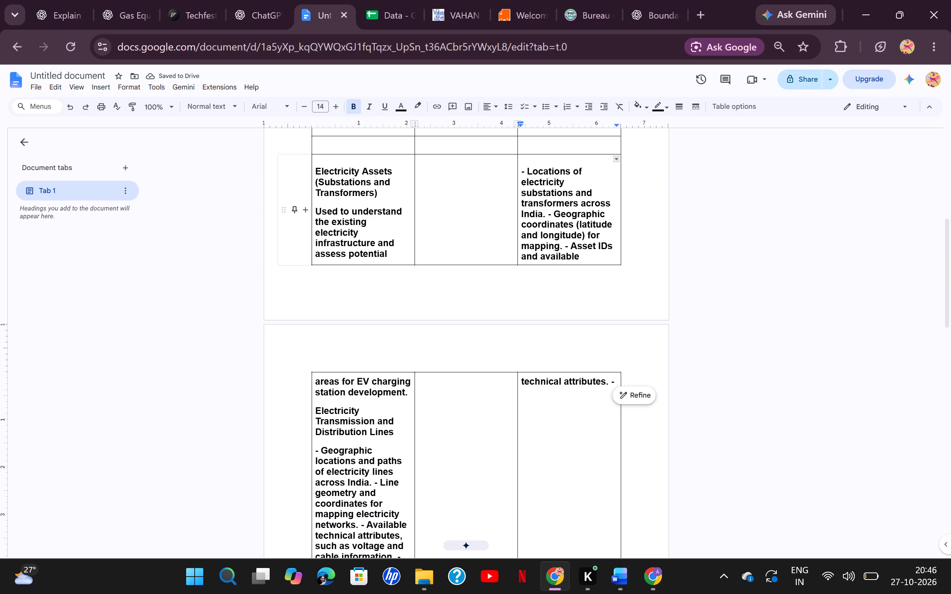
Move the DATA cell text from "Used to understand the existing" through "Distribution Lines" to the end of the Electricity Assets row's INFORMATION cell.
drag(317, 213, 399, 432)
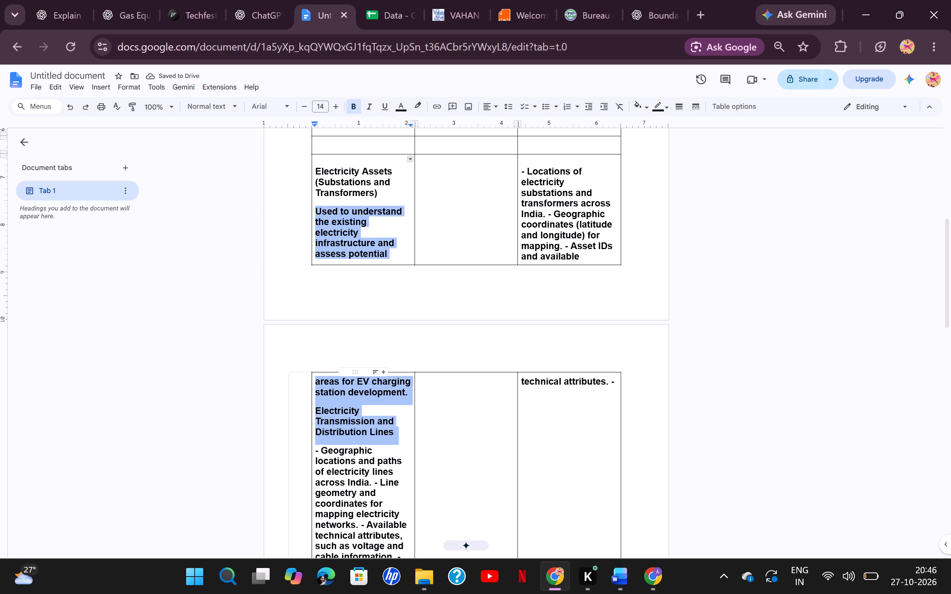
drag(399, 432, 409, 435)
drag(409, 435, 399, 295)
scroll(410, 474, down, 2)
key(ctrl+x)
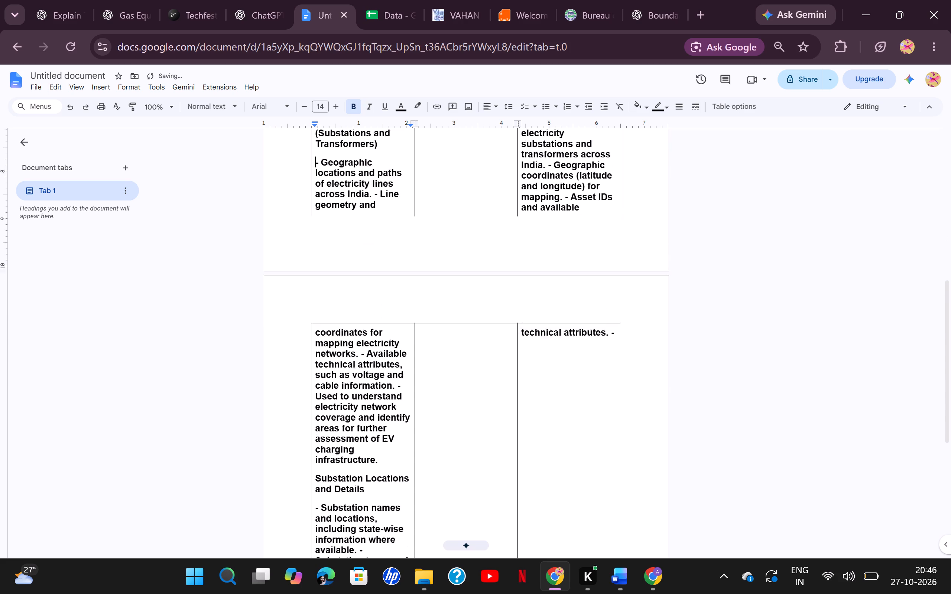
scroll(548, 332, up, 1)
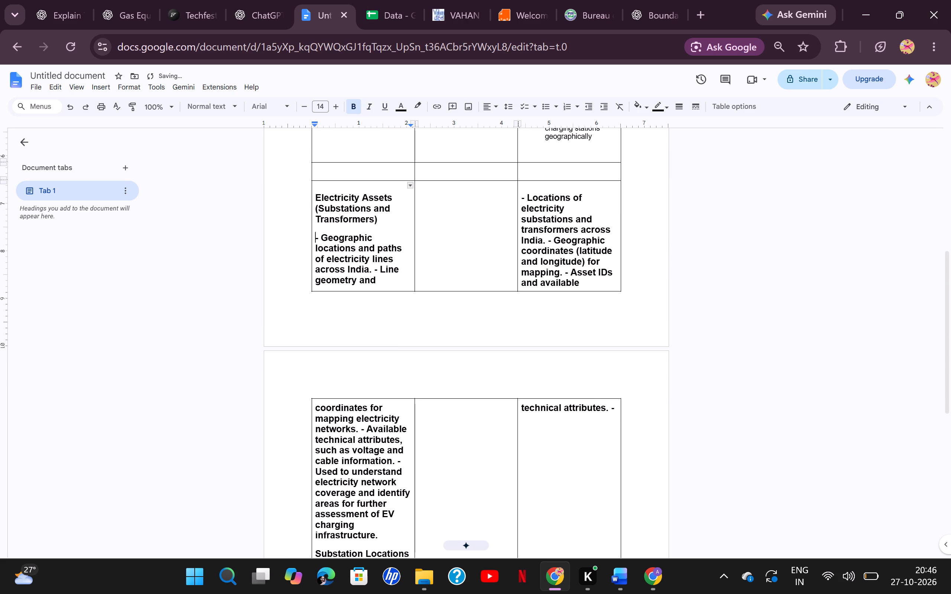
click(613, 410)
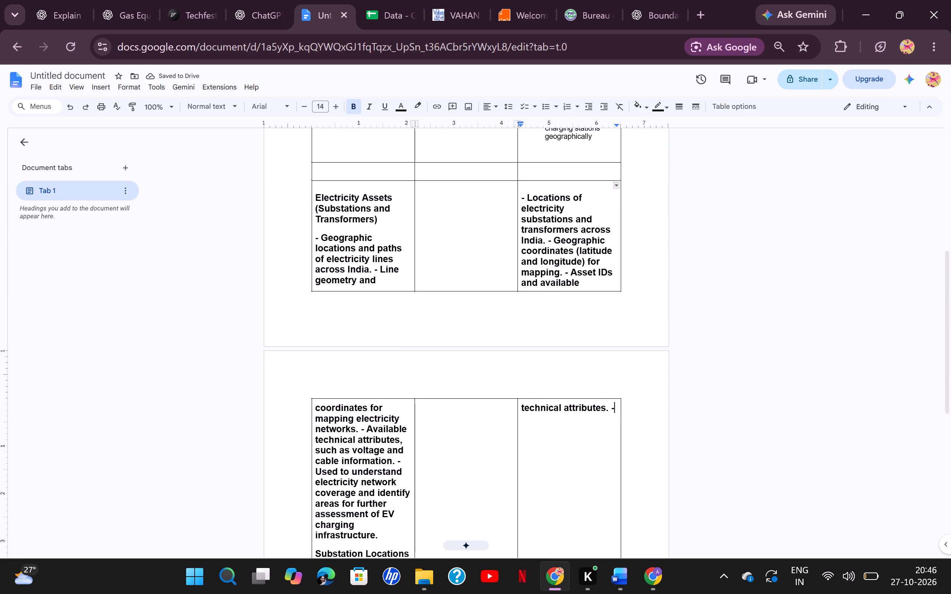
key(ctrl+v)
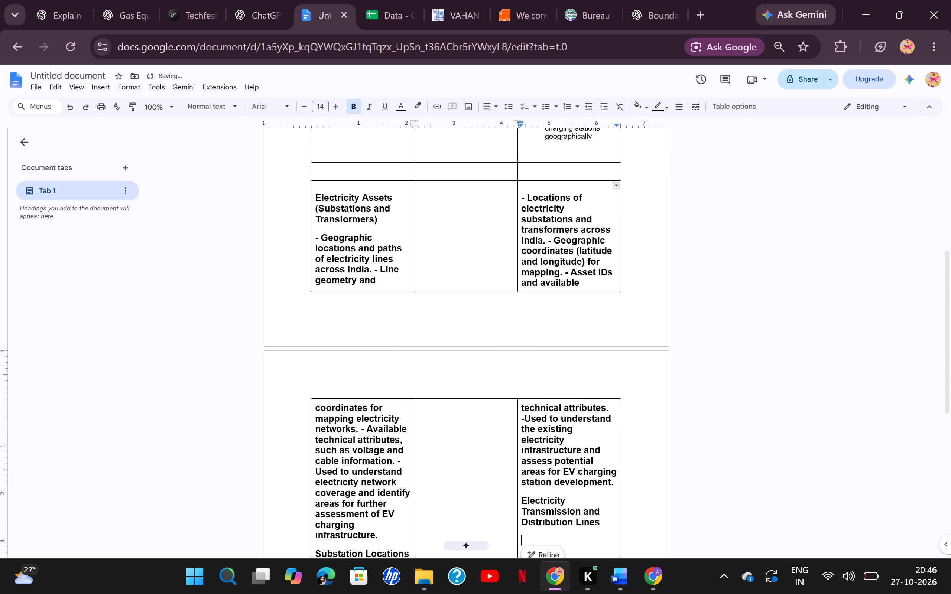
click(545, 317)
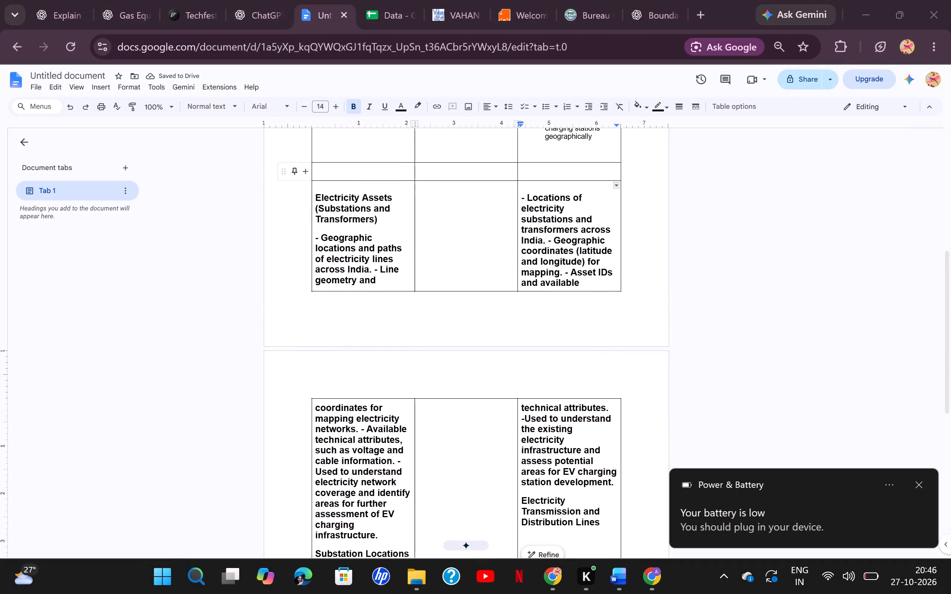
Set all the text in the Electricity Assets row's DATA cell to size 11 and remove its bold.
drag(317, 199, 387, 549)
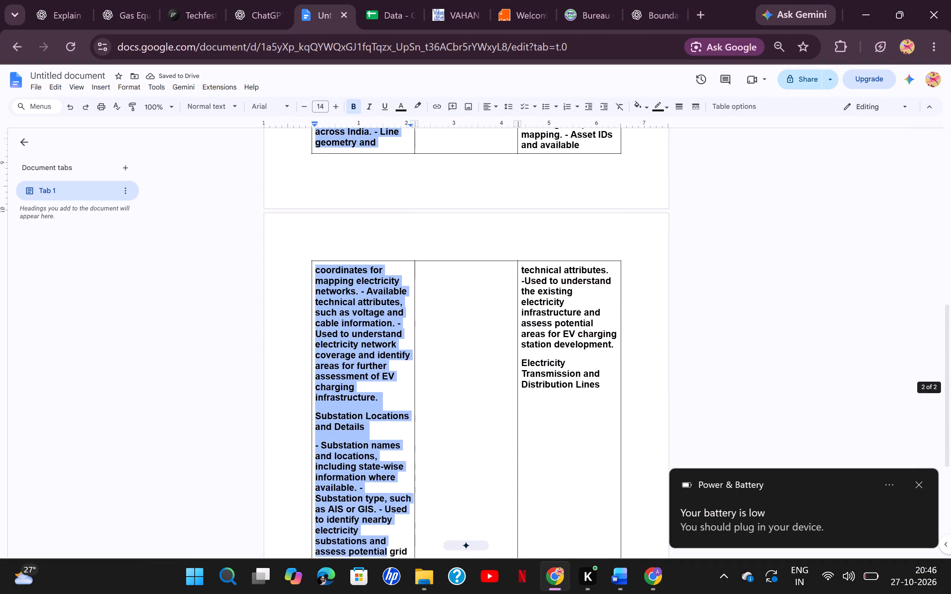
drag(387, 549, 387, 381)
scroll(386, 543, down, 3)
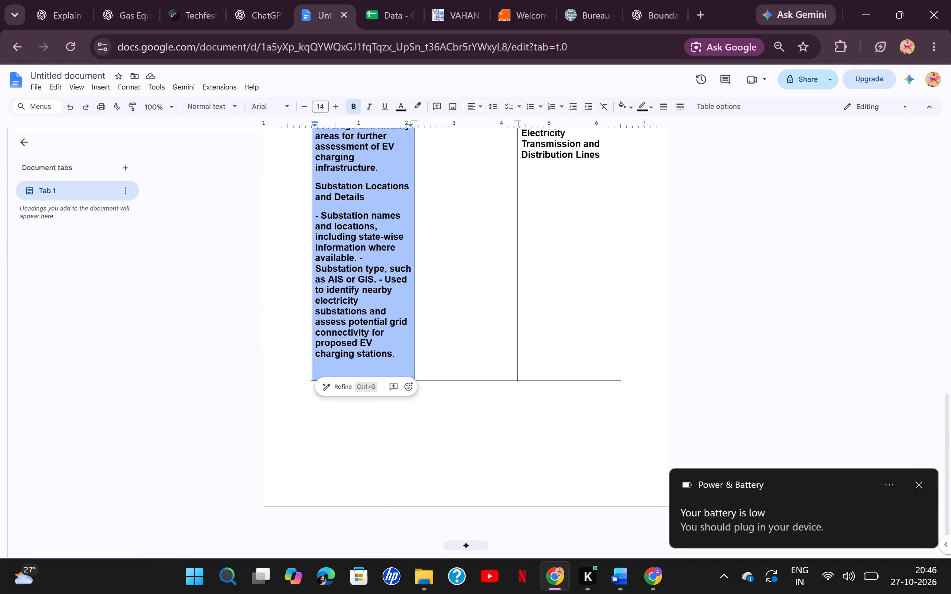
click(322, 109)
text(11)
key(Return)
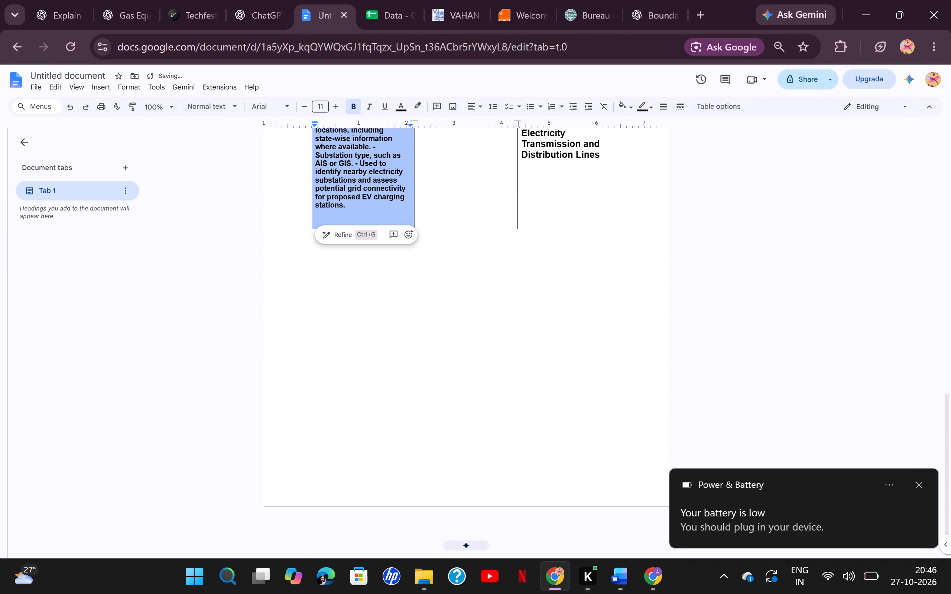
click(356, 110)
click(493, 365)
Set the Electricity Assets row's INFORMATION text from "Locations" onward to size 11 and remove its bold.
scroll(496, 364, up, 7)
scroll(496, 364, down, 1)
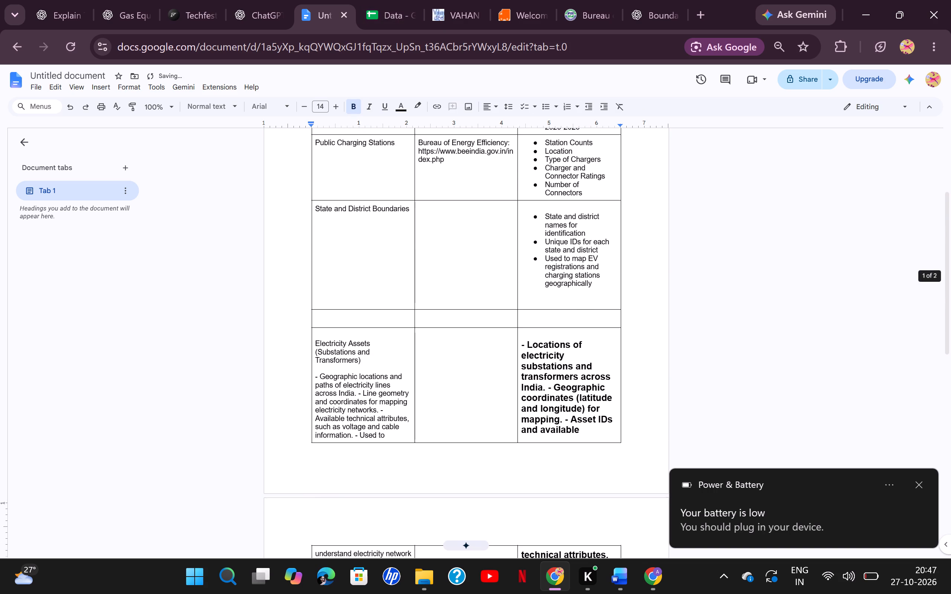
drag(523, 278, 603, 508)
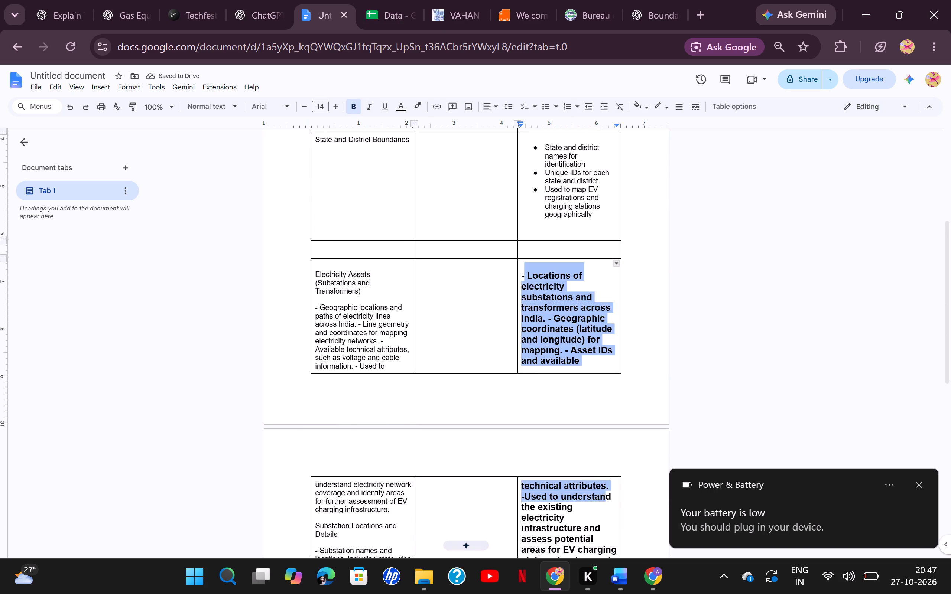
drag(603, 508, 594, 475)
scroll(604, 547, down, 2)
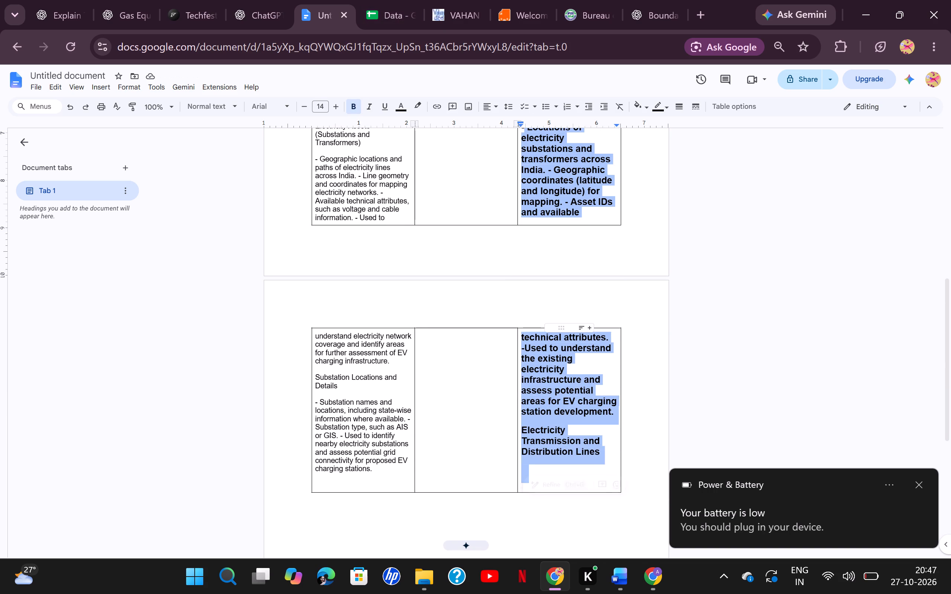
click(325, 106)
text(11)
key(Return)
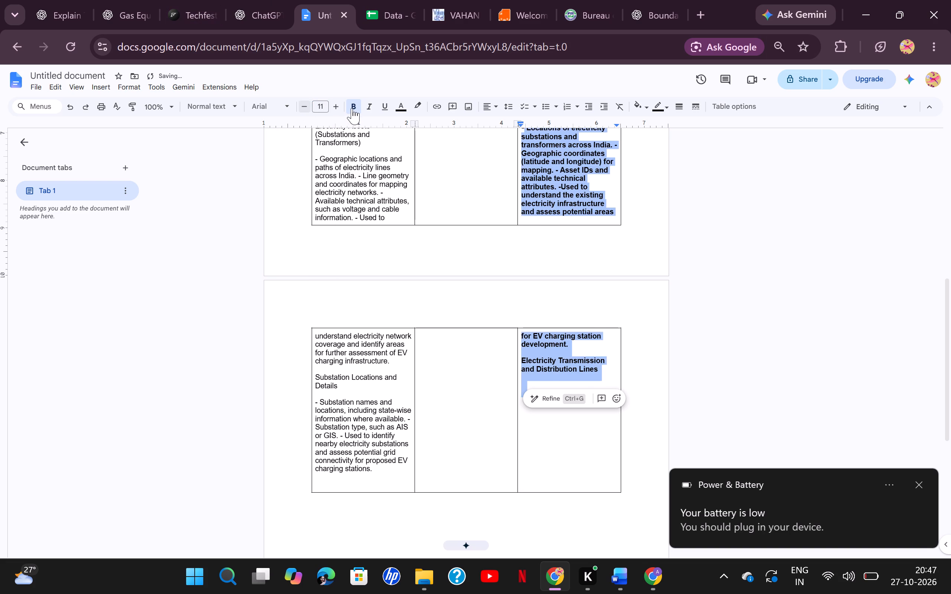
click(352, 107)
click(793, 261)
scroll(745, 338, up, 2)
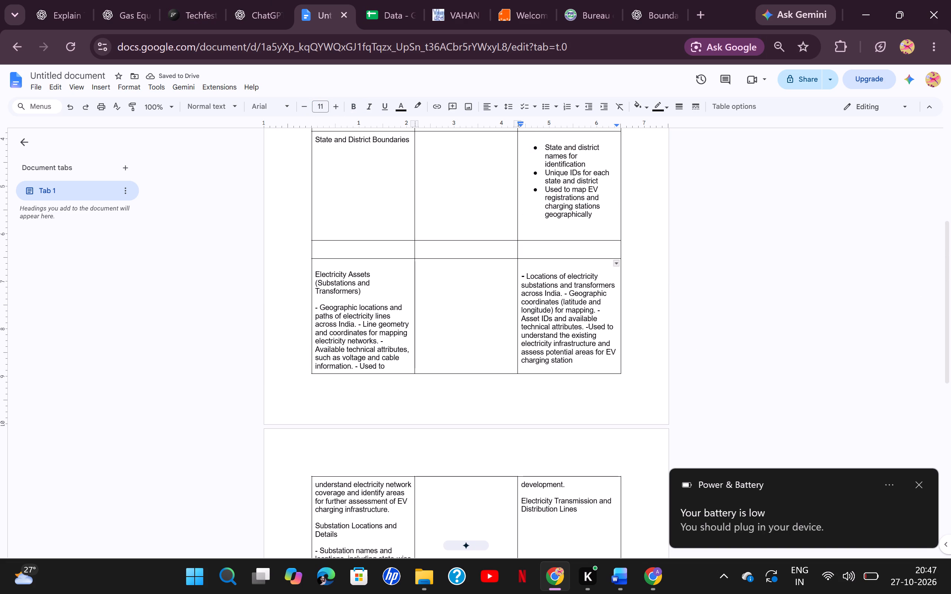
scroll(426, 346, down, 1)
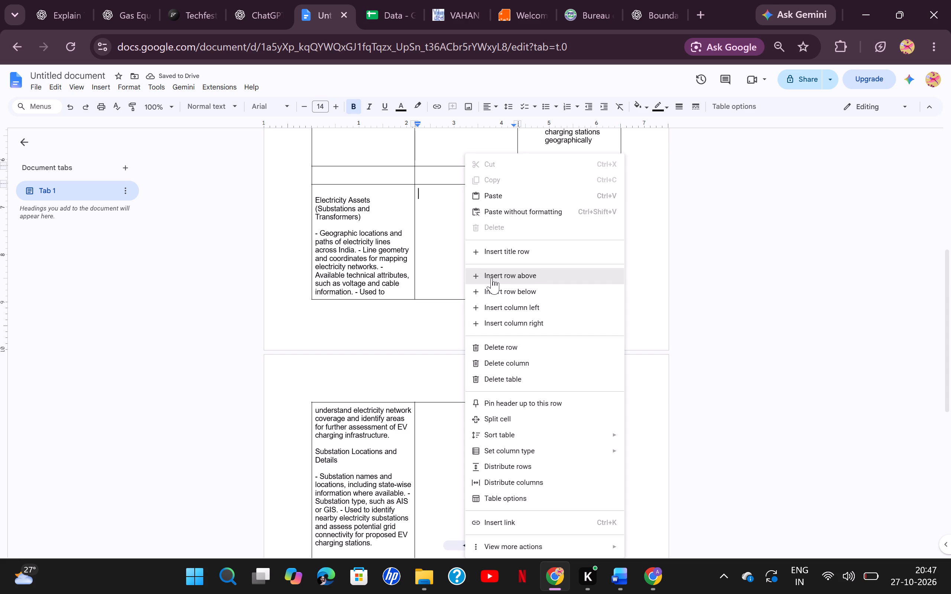
click(499, 287)
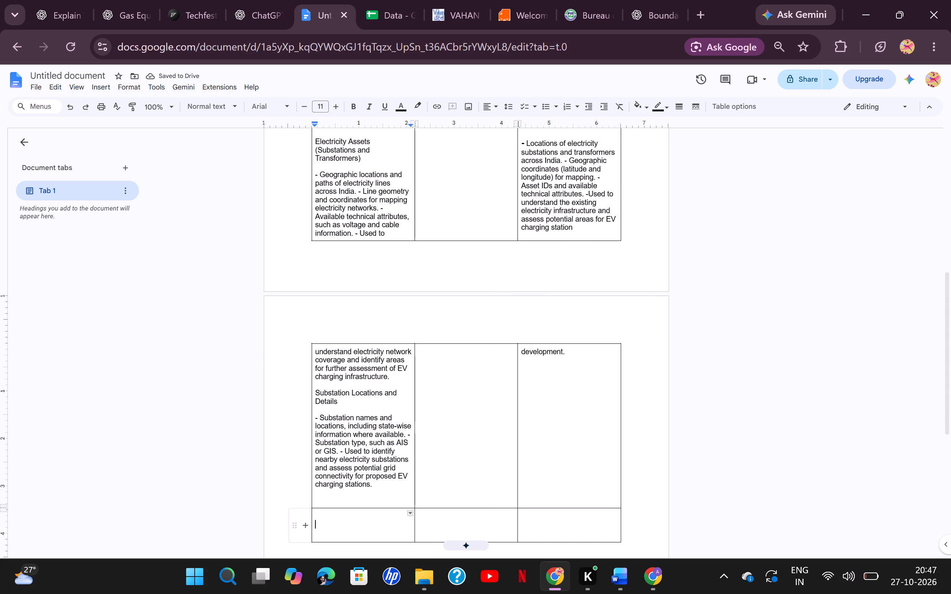
key(ctrl+v)
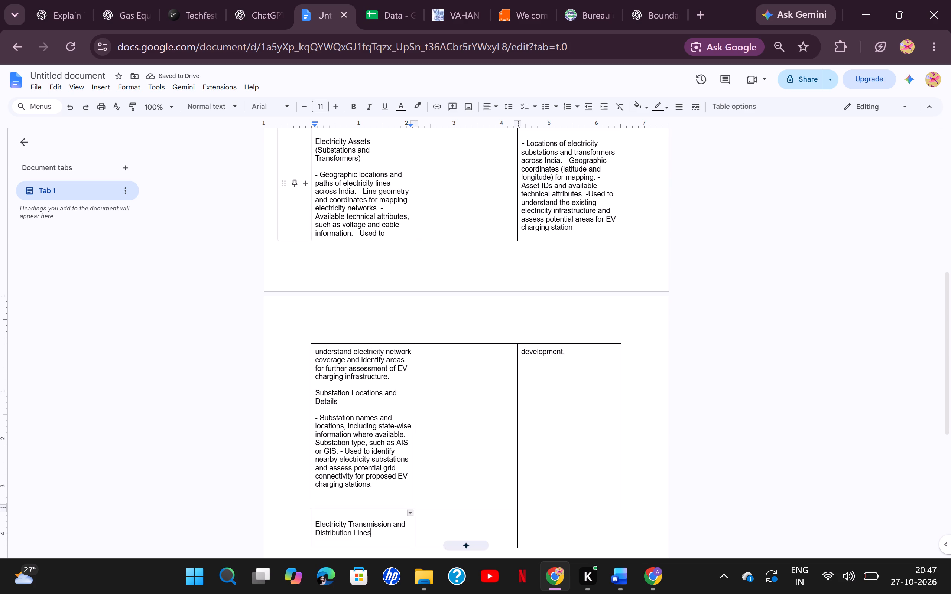
Move "- Geographic locations and paths" through "EV charging infrastructure." from the Electricity Assets DATA cell to the Transmission and Distribution Lines row's INFORMATION cell.
drag(315, 176, 389, 374)
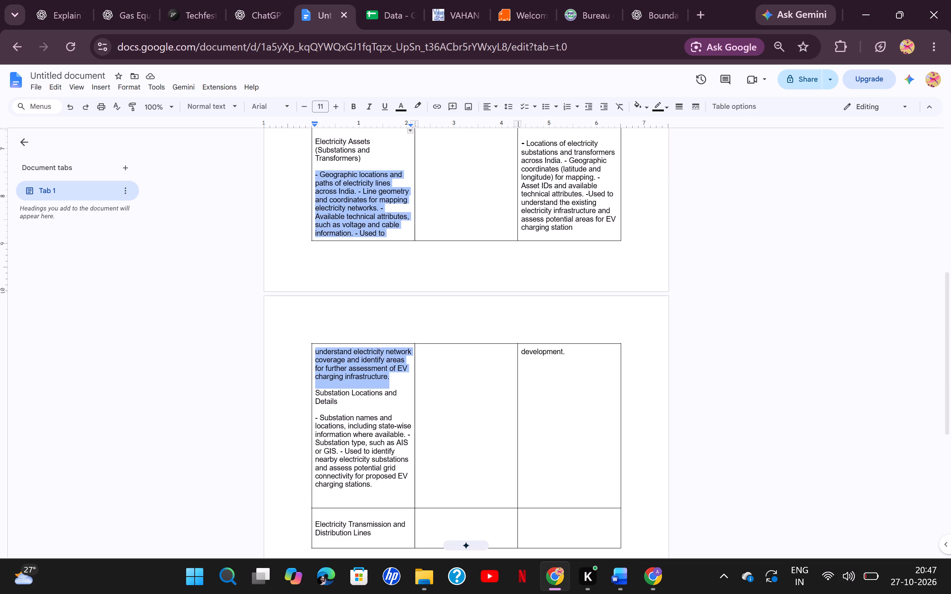
drag(389, 374, 390, 374)
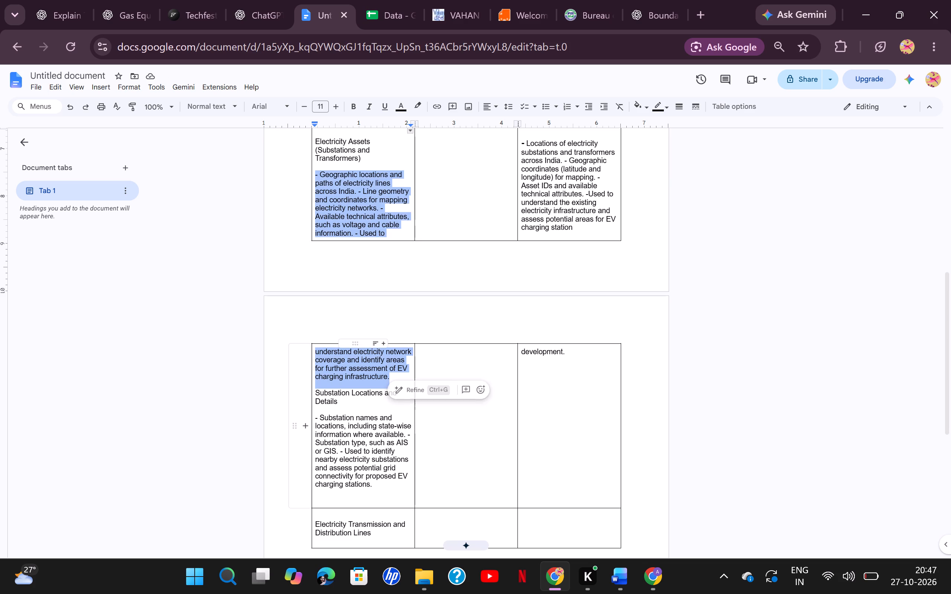
key(ctrl+x)
click(549, 429)
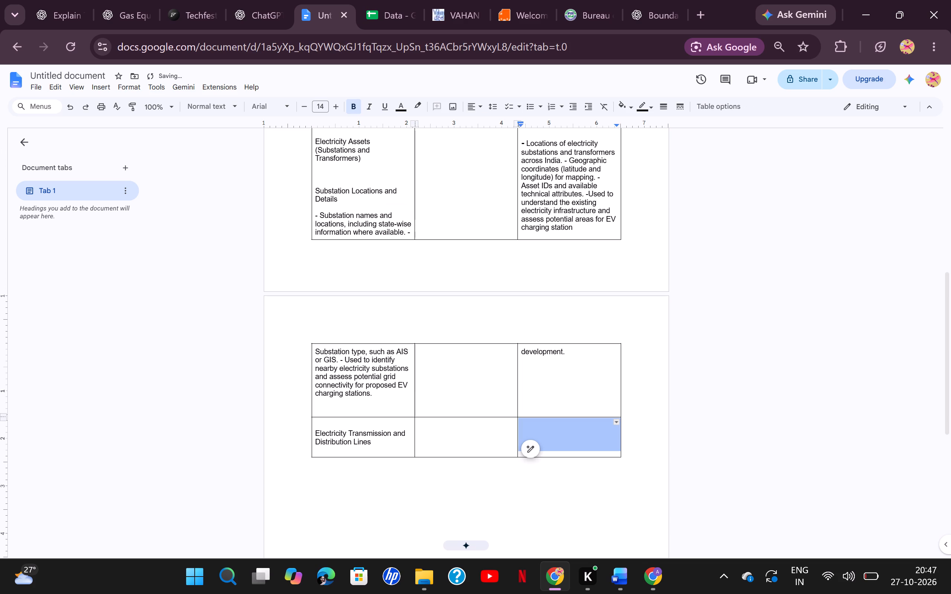
key(ctrl+v)
click(705, 405)
Insert a new row below the Electricity Transmission and Distribution Lines row.
scroll(479, 415, down, 1)
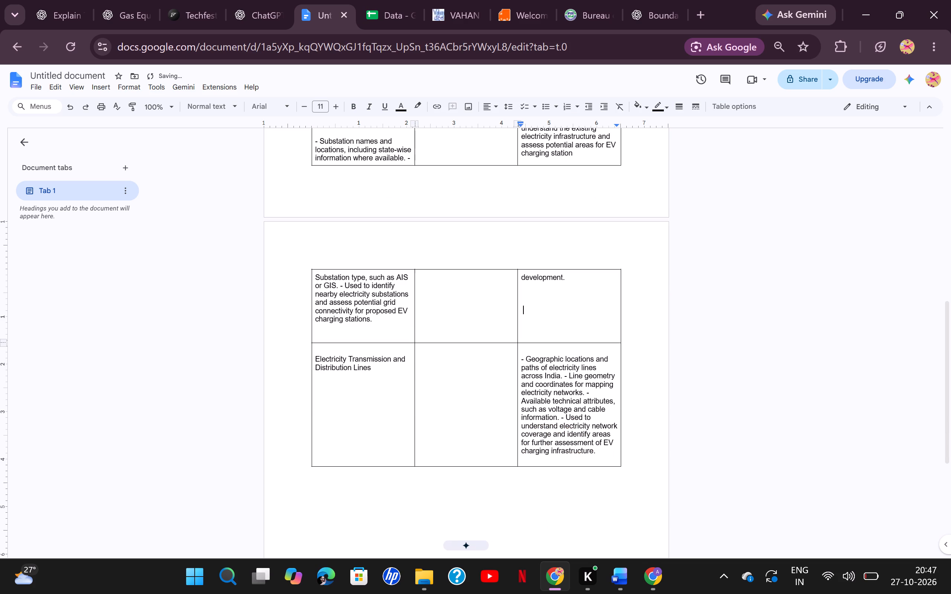
click(454, 466)
right_click(454, 466)
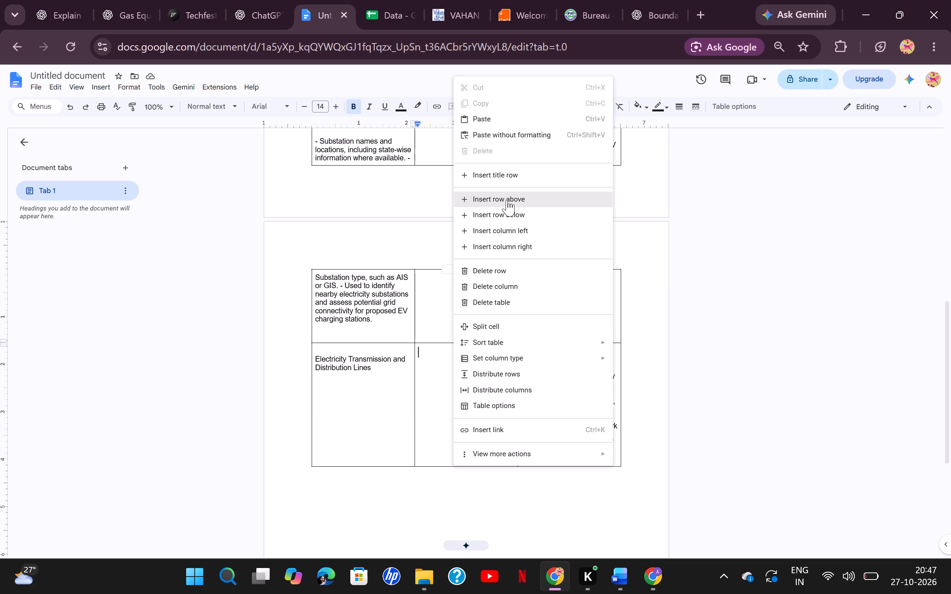
click(512, 218)
Move the "Substation Locations and Details" heading and its description from the Electricity Assets DATA cell into the DATA cell of the new last row.
scroll(365, 271, up, 1)
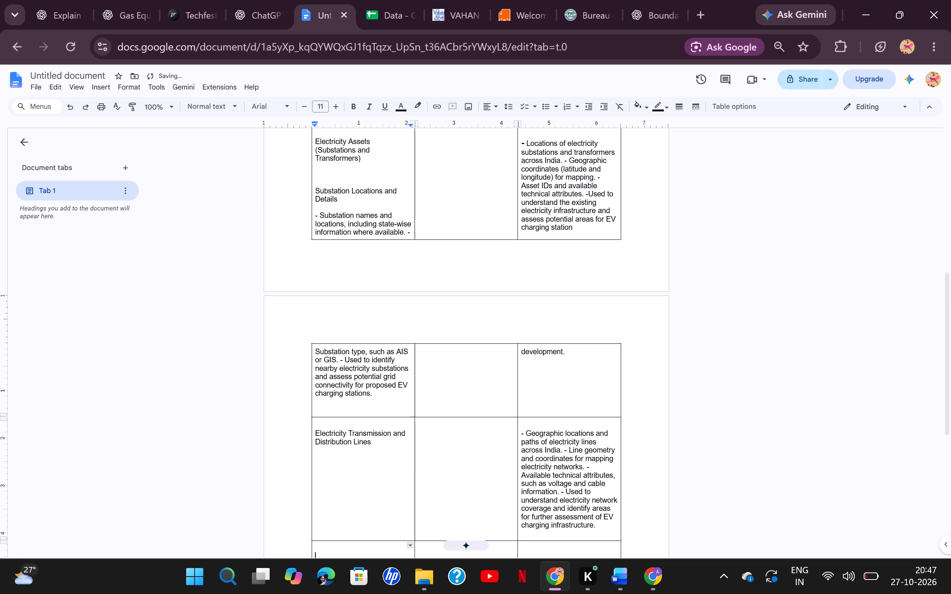
scroll(335, 258, up, 1)
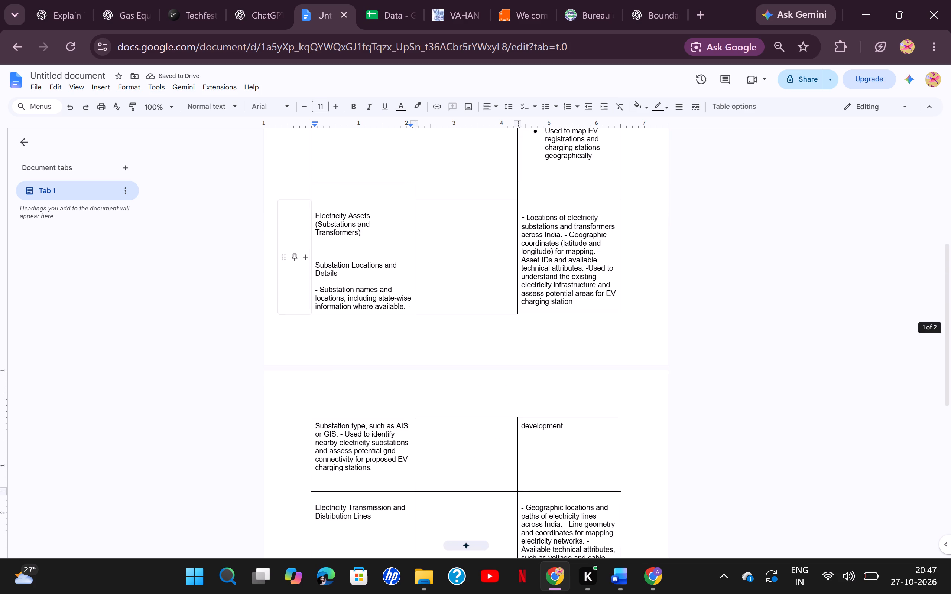
drag(314, 266, 386, 458)
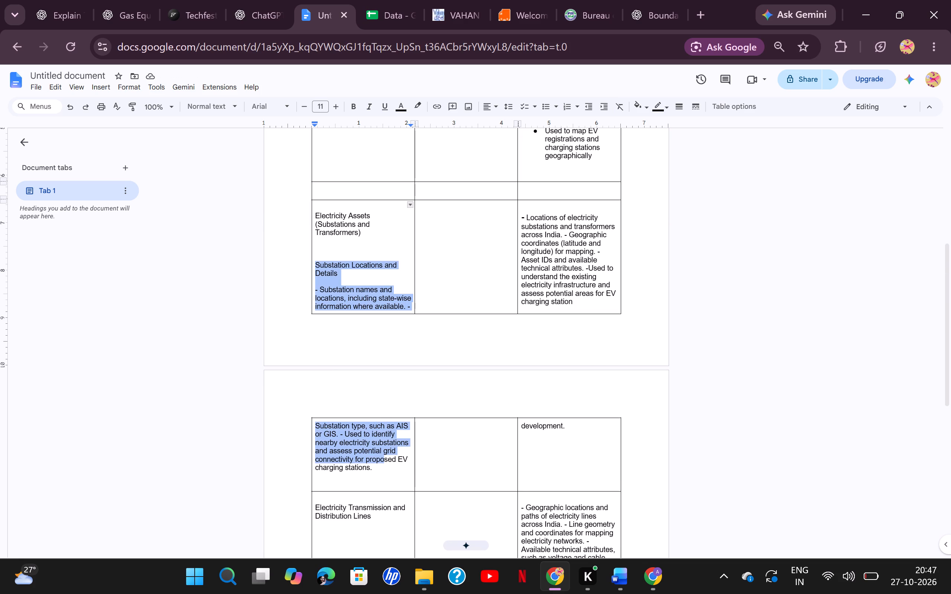
drag(386, 458, 384, 468)
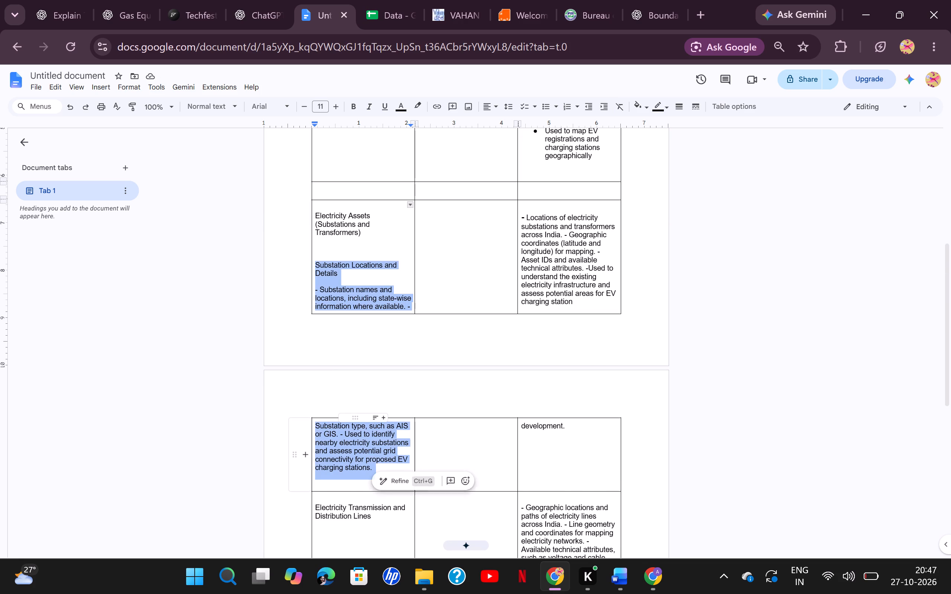
key(ctrl+x)
scroll(378, 453, down, 2)
click(357, 457)
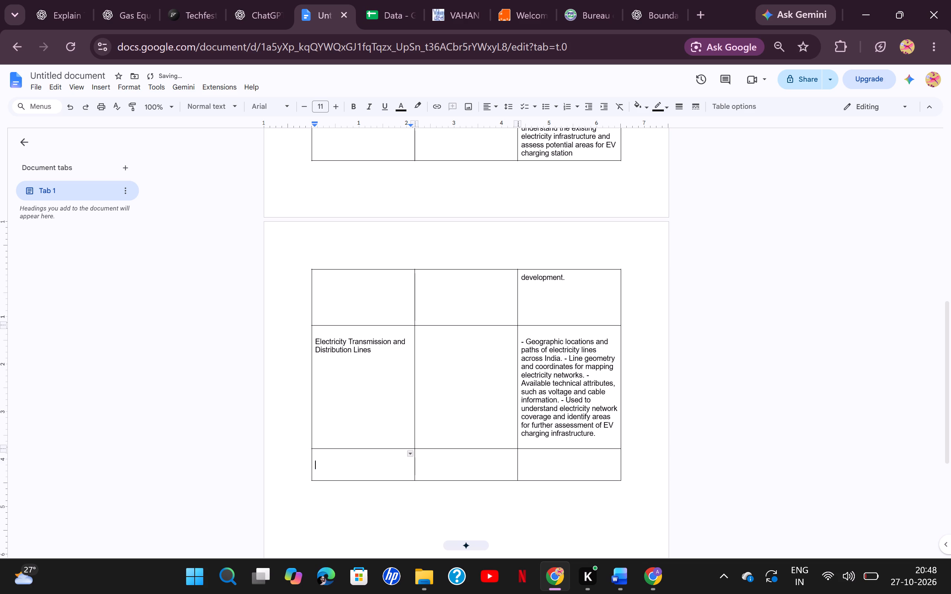
key(ctrl+v)
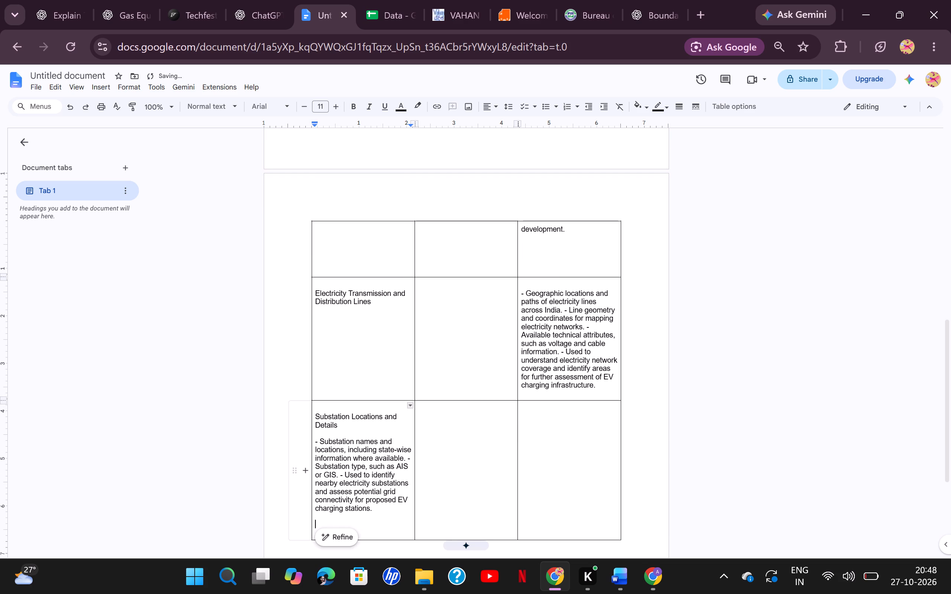
Move "- Substation names and locations" through "EV charging stations." from the last row's DATA cell to its INFORMATION cell.
drag(316, 443, 356, 504)
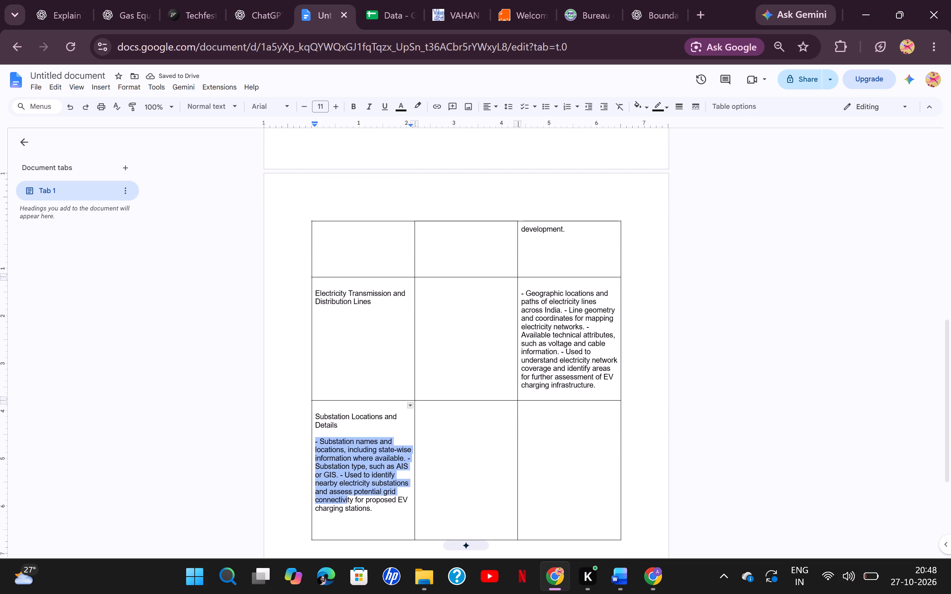
drag(356, 504, 379, 507)
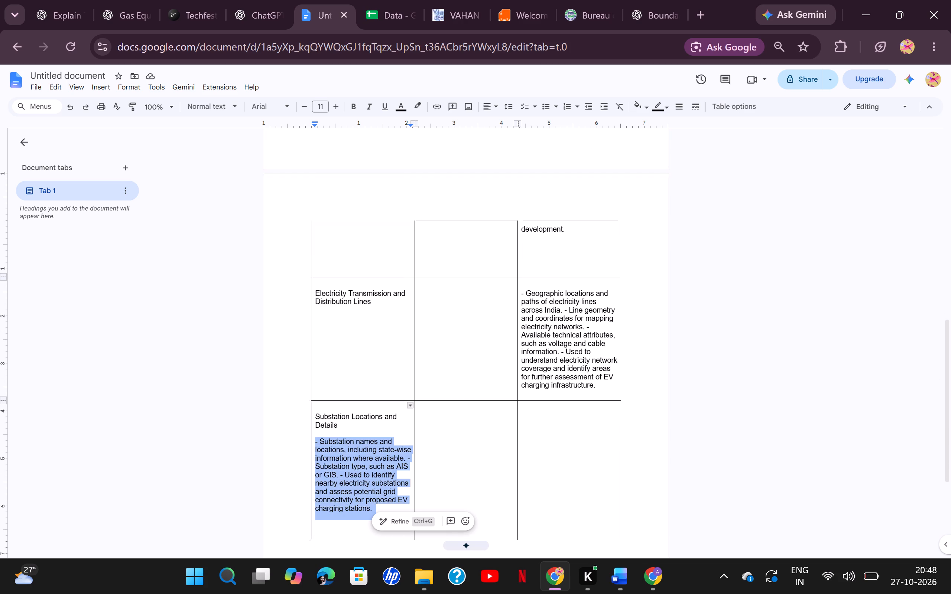
key(ctrl+x)
click(574, 424)
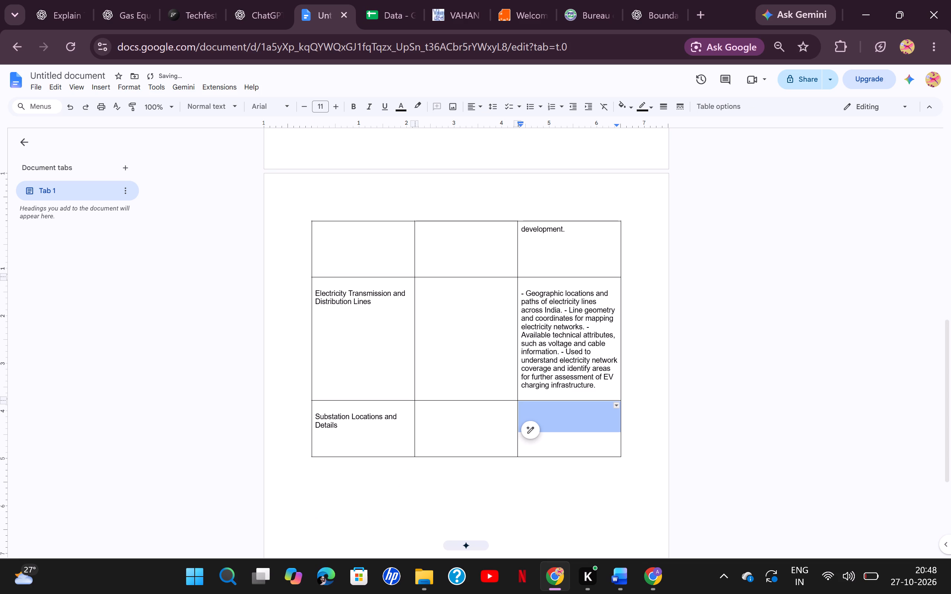
key(ctrl+v)
click(750, 463)
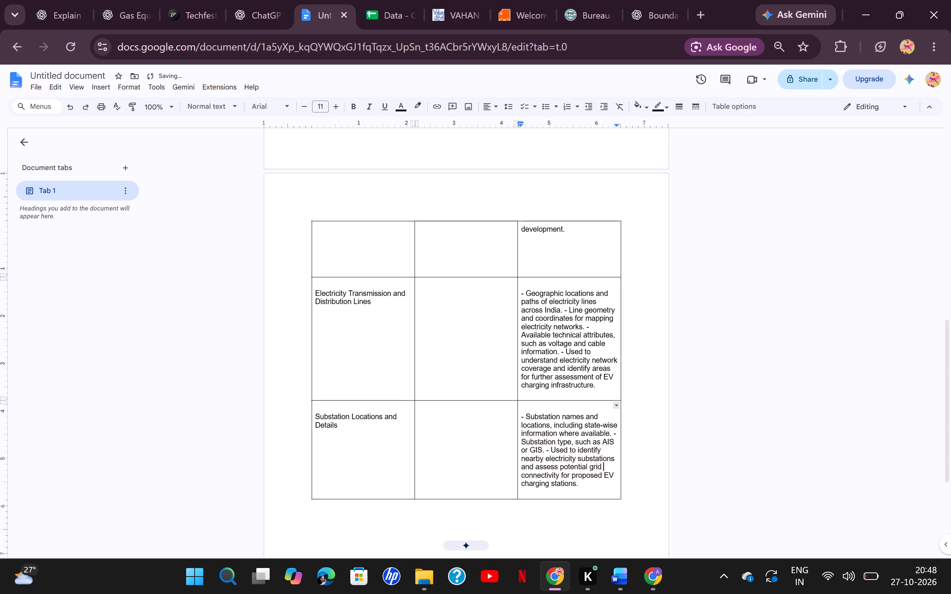
scroll(440, 428, up, 3)
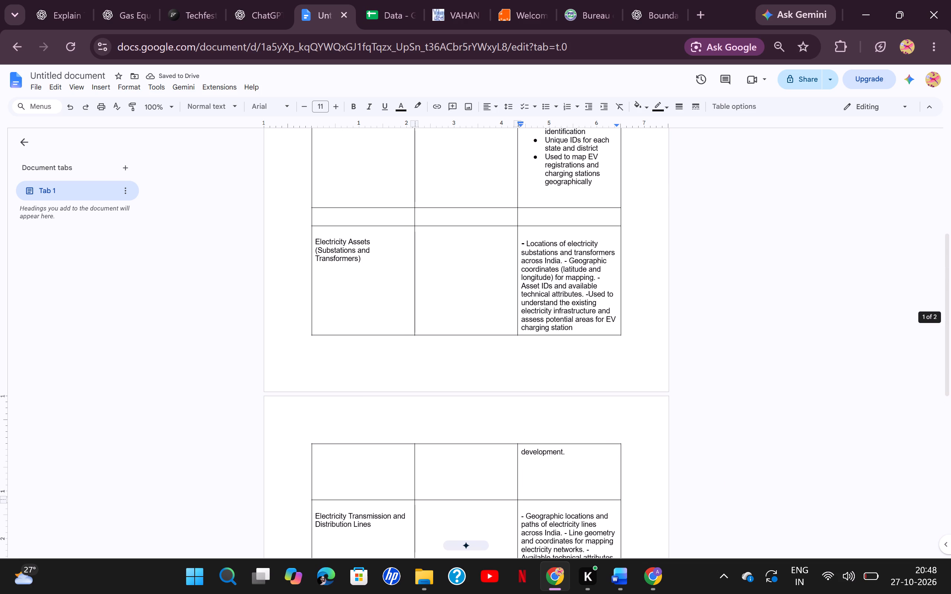
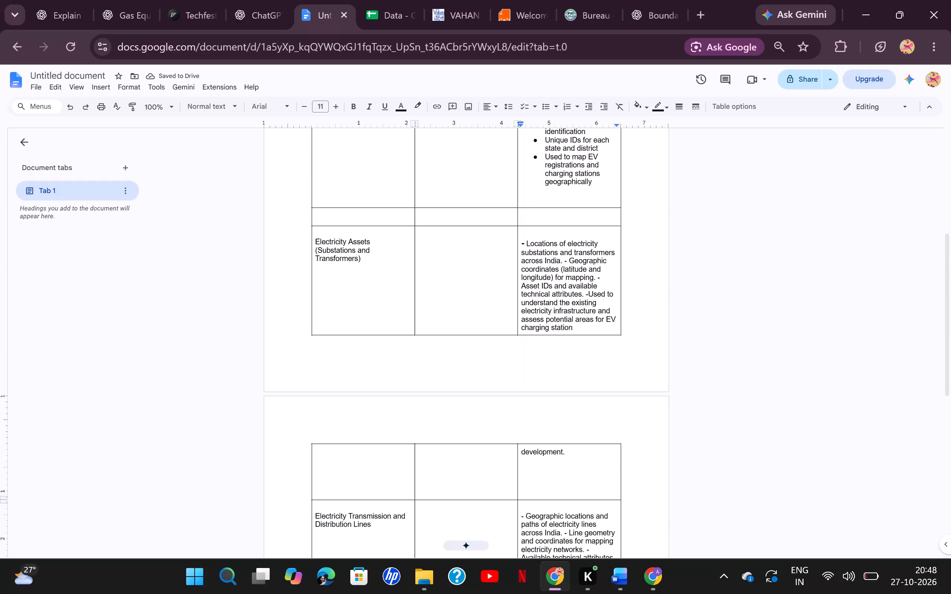
Start a new paragraph at "- Asset IDs and available technical attributes" in the Electricity Assets row's INFORMATION cell.
scroll(441, 427, down, 3)
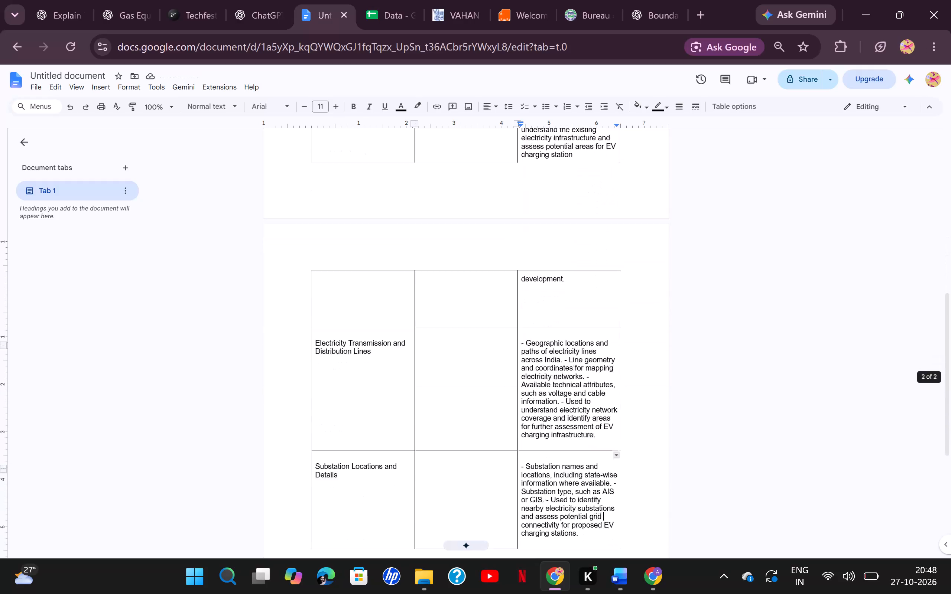
scroll(441, 427, down, 1)
scroll(441, 427, up, 3)
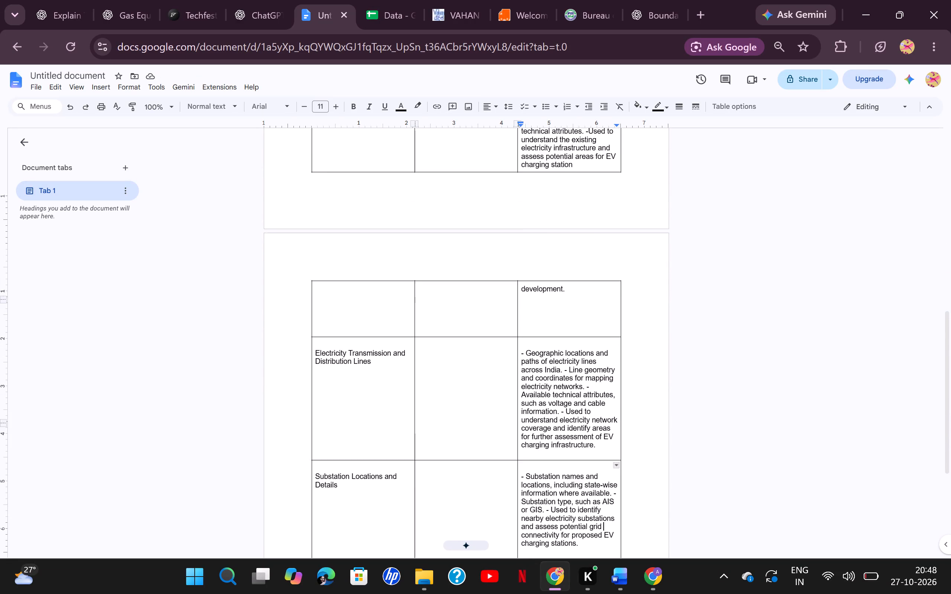
scroll(441, 427, up, 1)
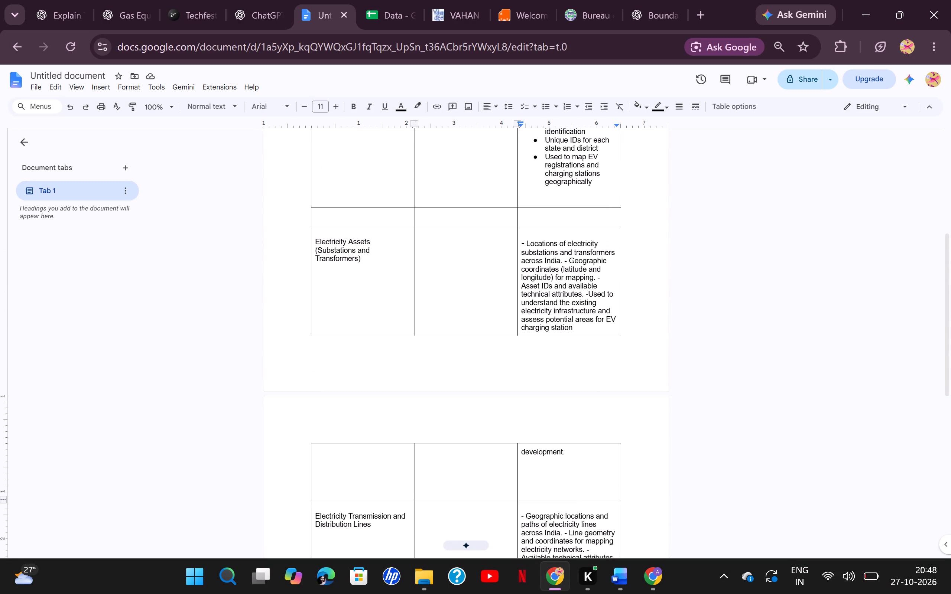
click(595, 280)
key(Return)
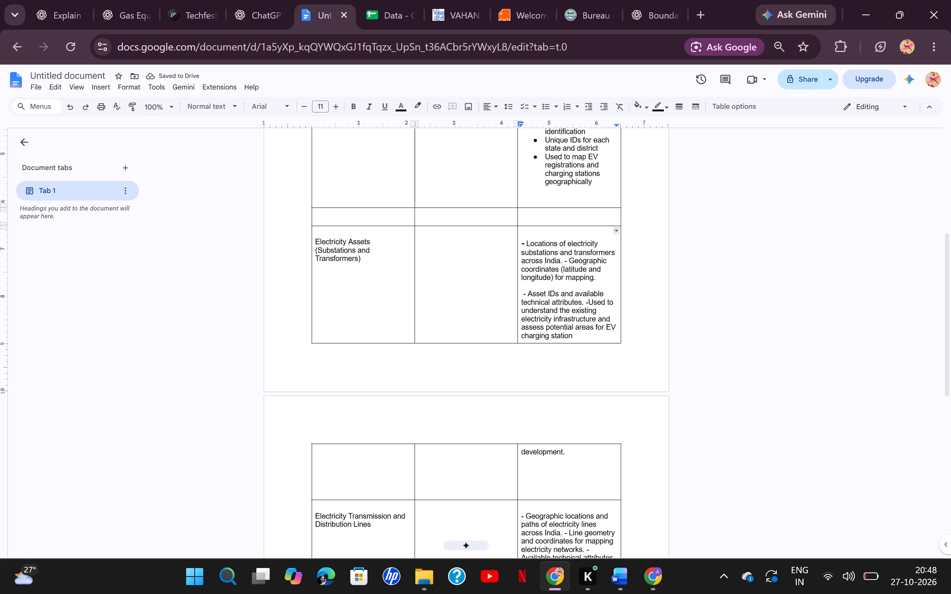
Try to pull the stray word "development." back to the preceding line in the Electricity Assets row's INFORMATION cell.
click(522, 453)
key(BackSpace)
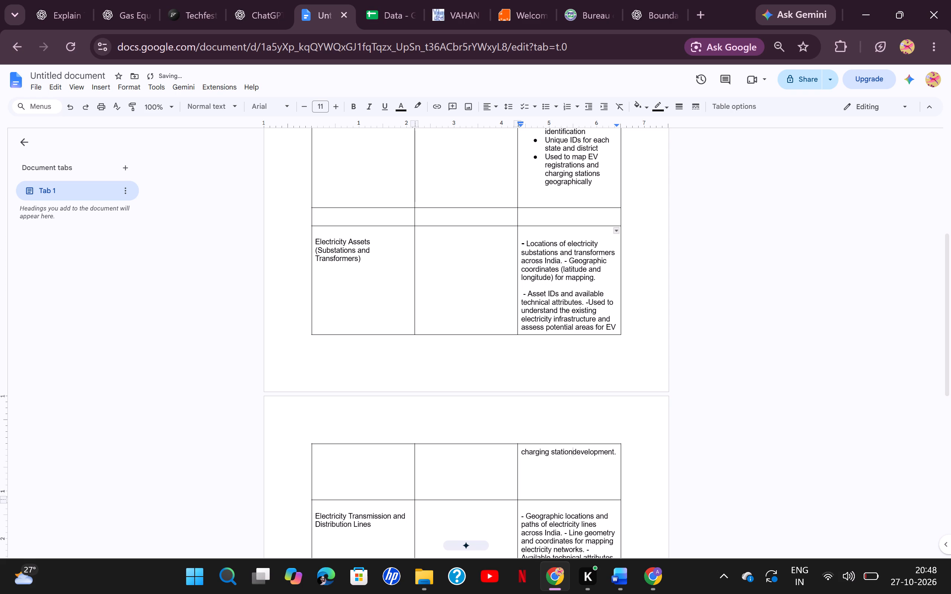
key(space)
Put each dash item of the Electricity Transmission and Distribution Lines INFORMATION cell in its own paragraph, without leading spaces.
scroll(518, 276, up, 3)
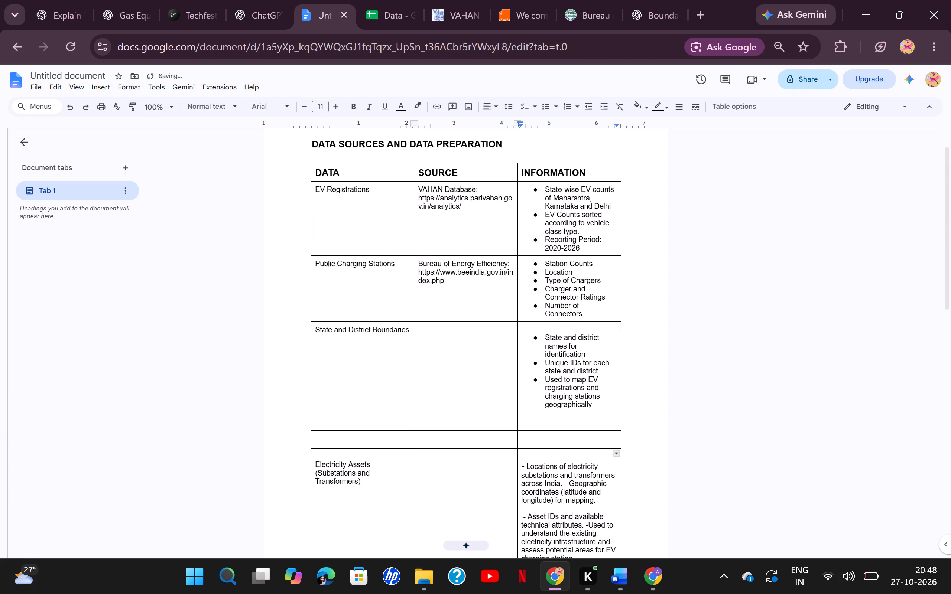
scroll(540, 314, down, 2)
scroll(540, 314, up, 2)
scroll(540, 314, down, 3)
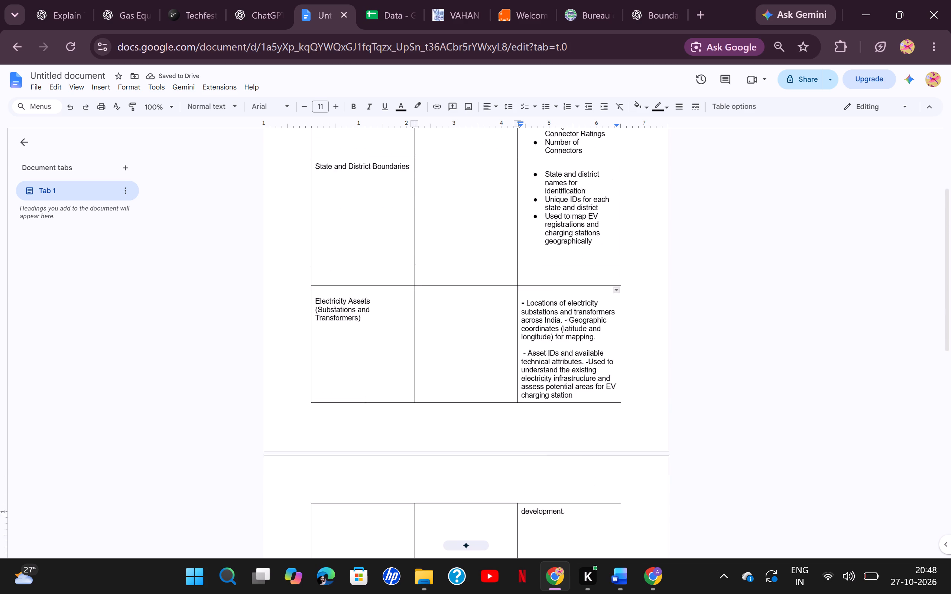
scroll(540, 314, down, 2)
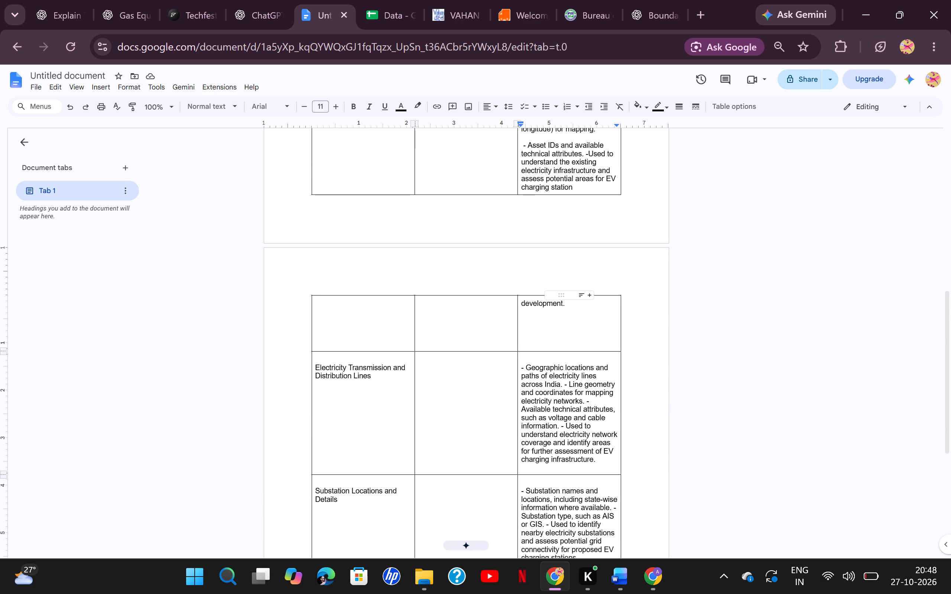
click(562, 385)
key(Return)
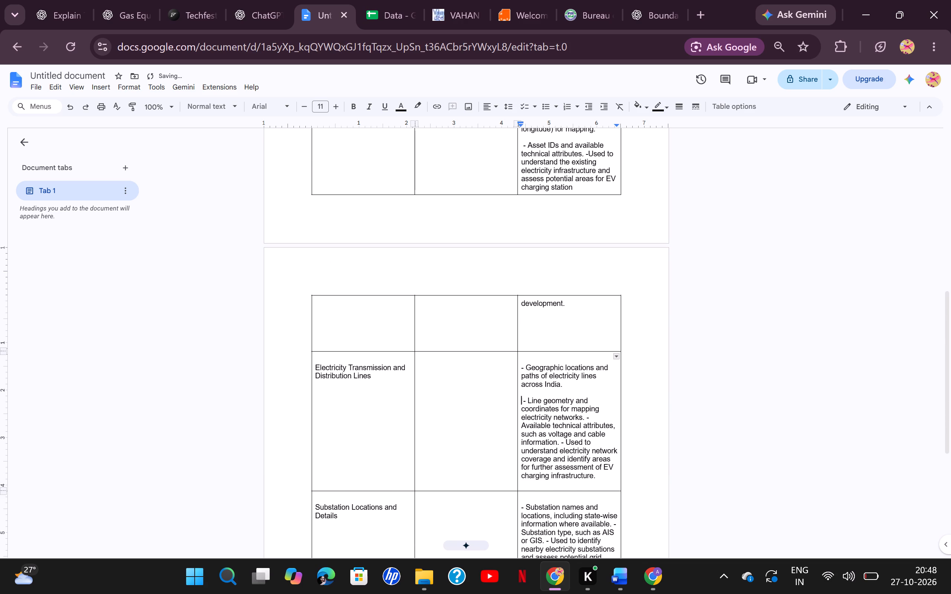
key(BackSpace)
key(Return)
key(Delete)
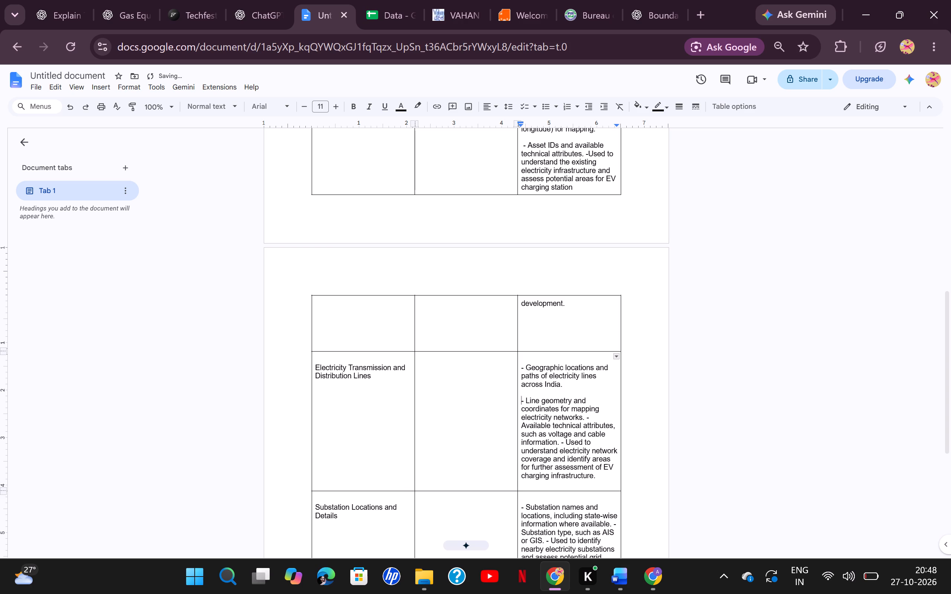
click(585, 419)
key(Delete)
key(Return)
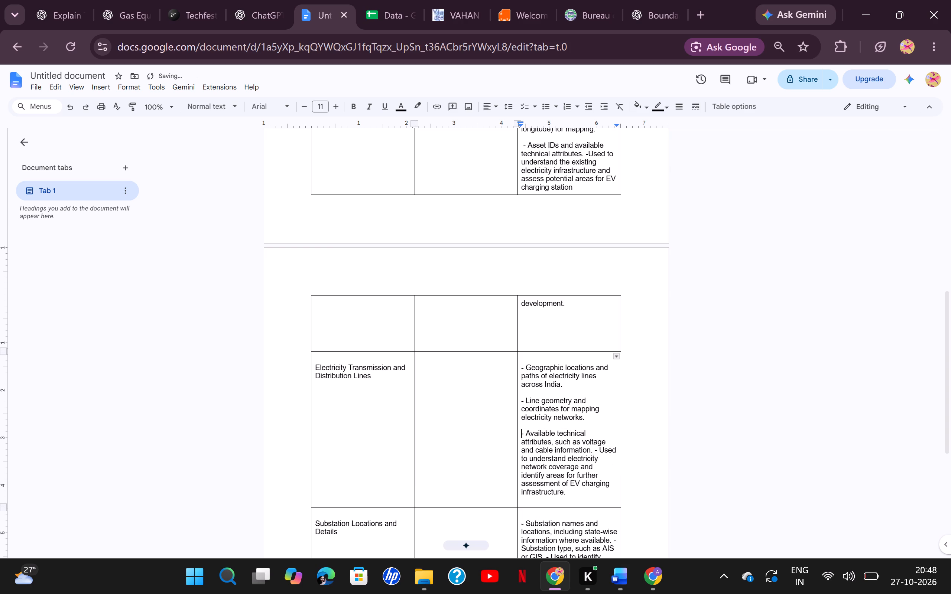
click(596, 452)
key(Left)
key(Return)
Split the Substation Locations and Details INFORMATION text into separate paragraphs at "- Substation type" and "- Used to identify".
scroll(535, 451, down, 1)
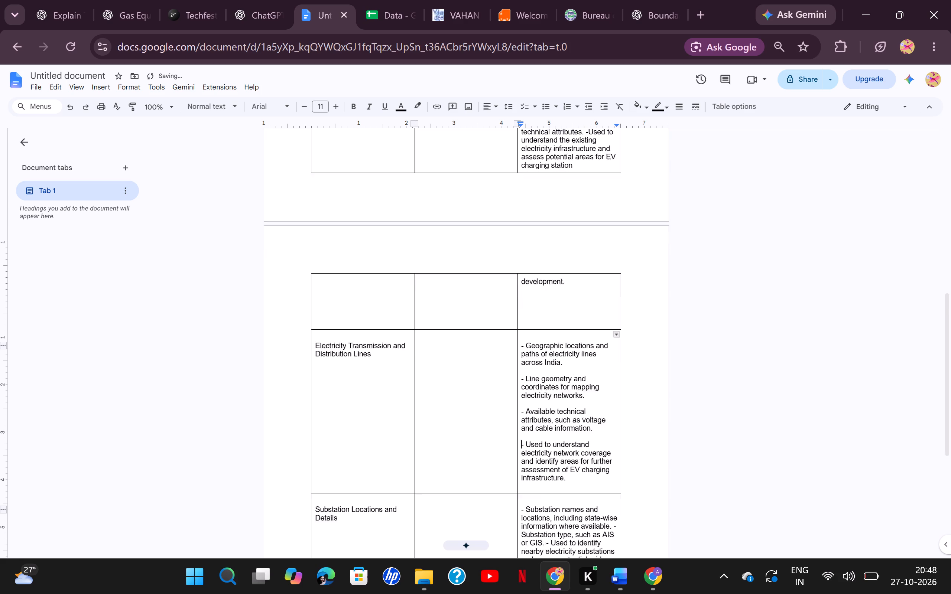
scroll(535, 469, down, 2)
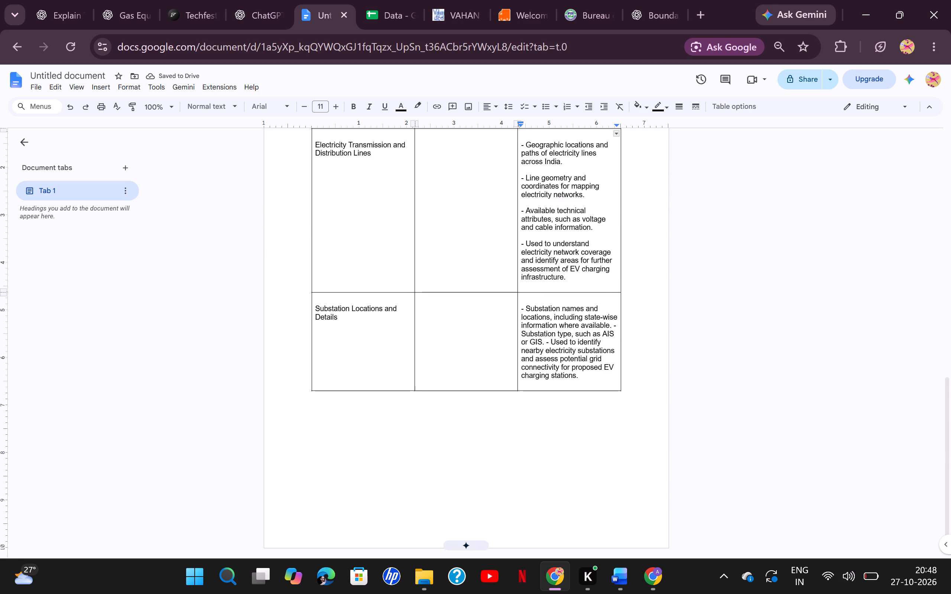
click(613, 328)
key(Return)
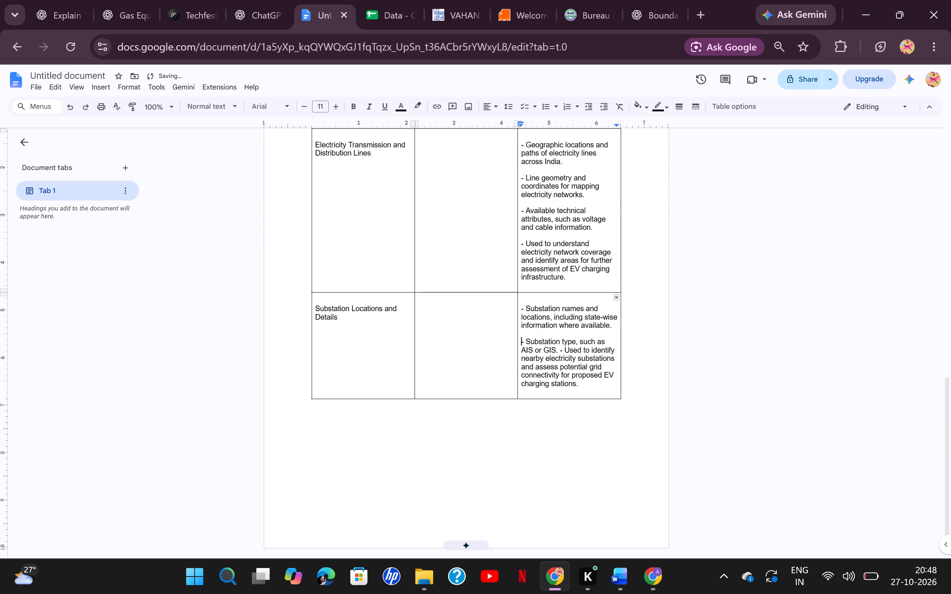
click(561, 350)
key(Return)
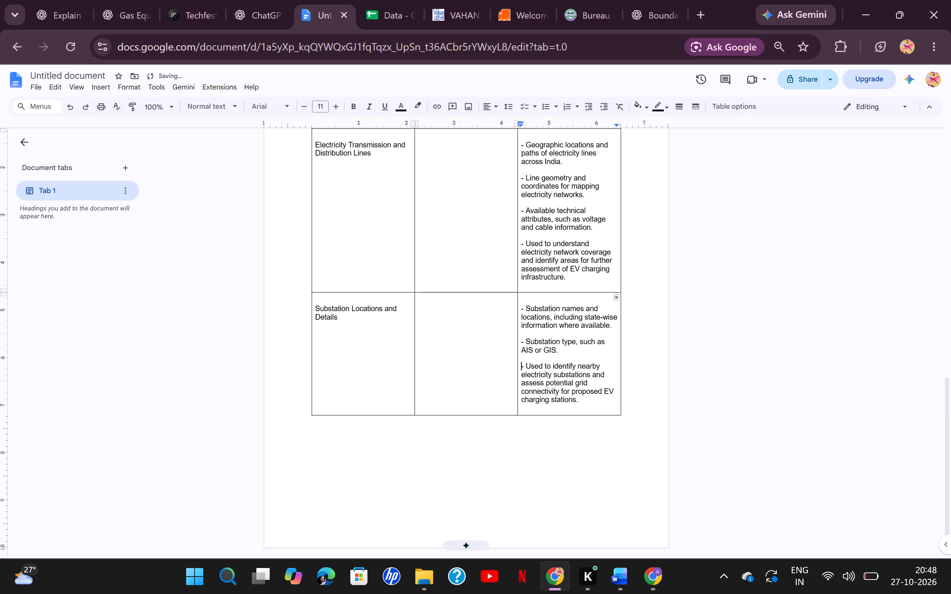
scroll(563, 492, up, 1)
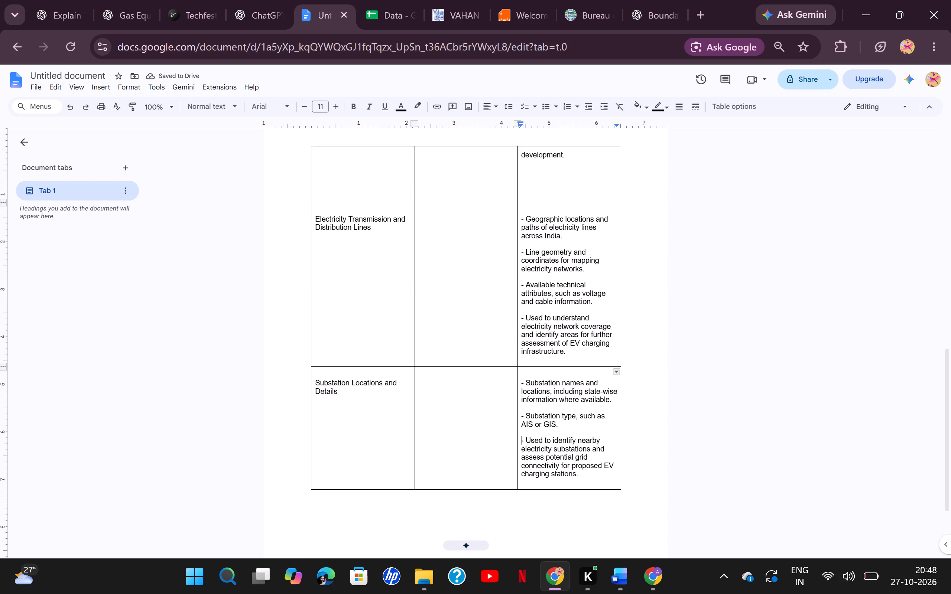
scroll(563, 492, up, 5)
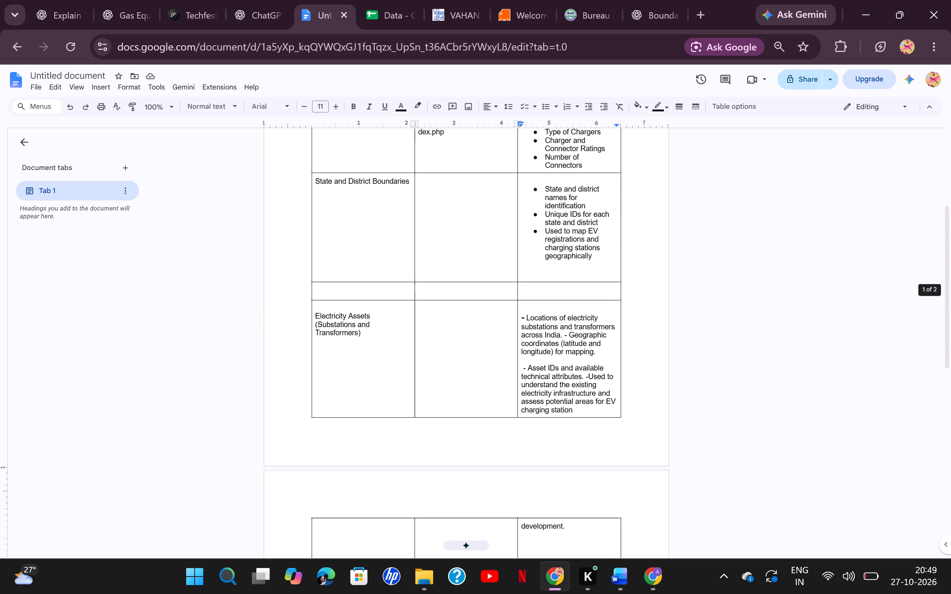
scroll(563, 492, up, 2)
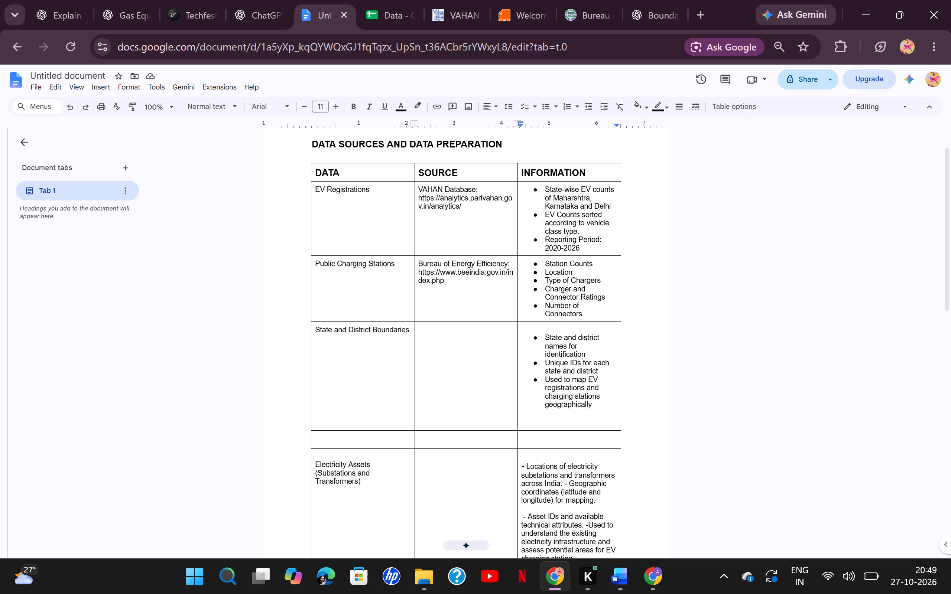
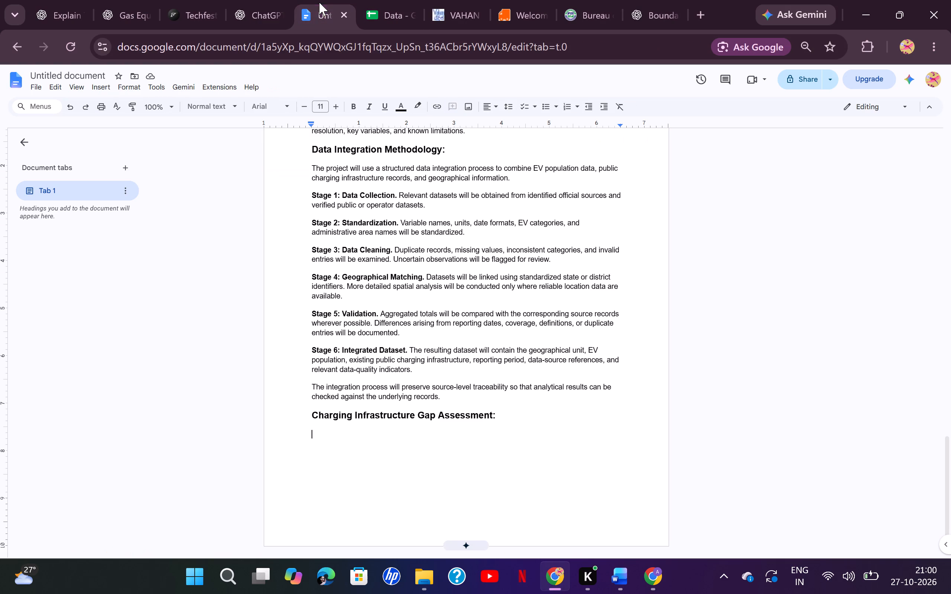
key(ctrl+v)
Delete the pasted duplicate "Gap Assessment" subheading and its empty line, then check the rest of the pasted section.
scroll(363, 362, up, 2)
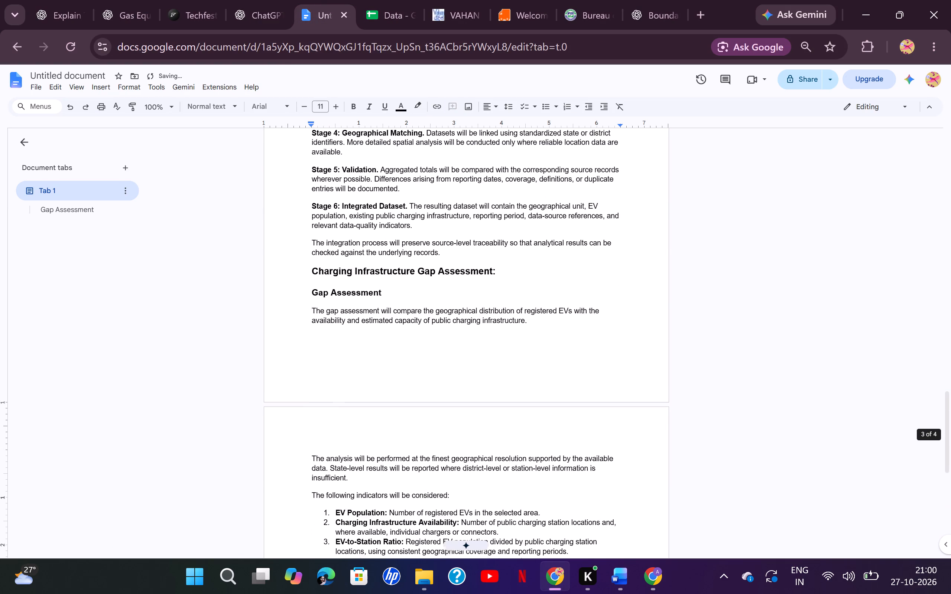
scroll(363, 362, up, 1)
drag(380, 298, 318, 285)
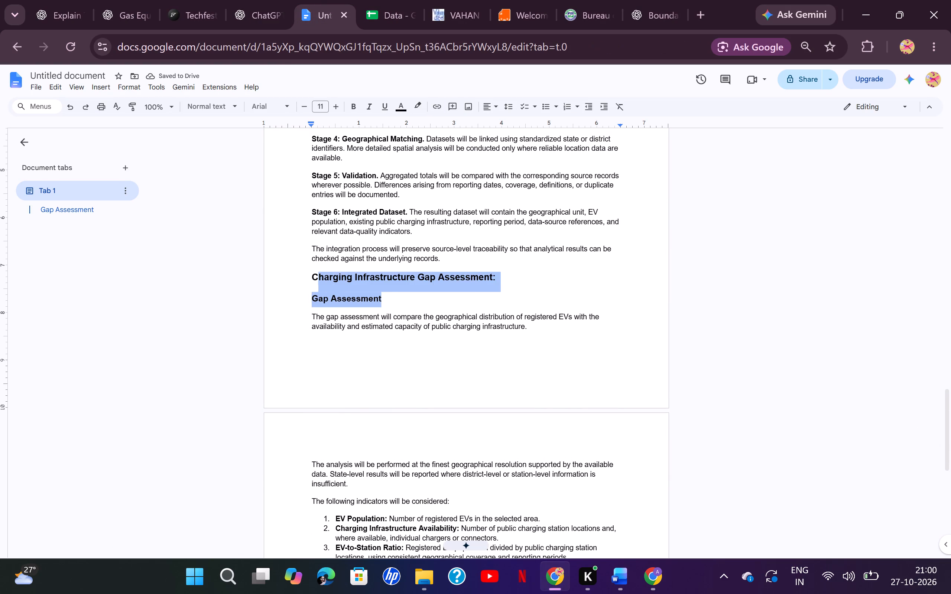
drag(318, 285, 305, 300)
key(BackSpace)
key(BackSpace)
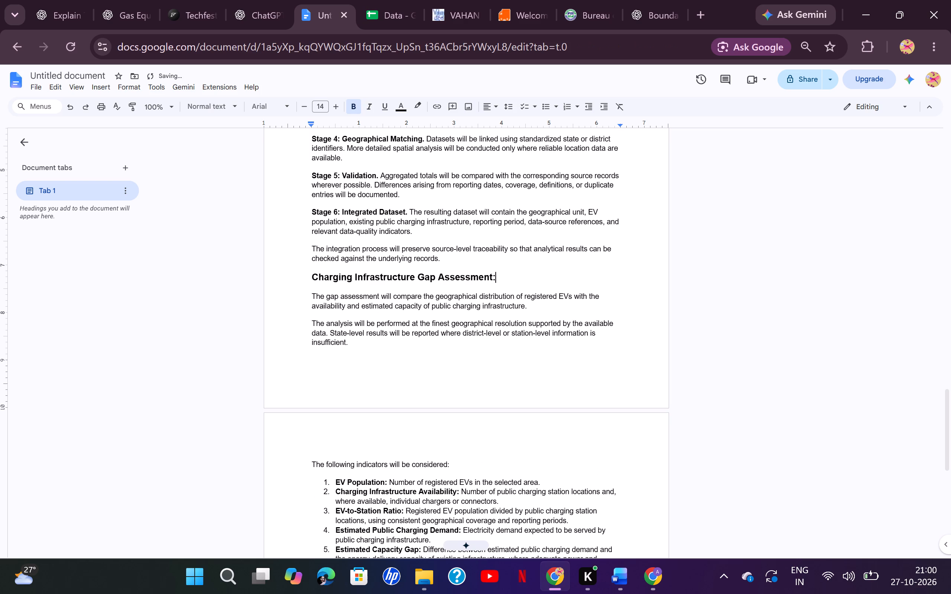
scroll(461, 371, down, 3)
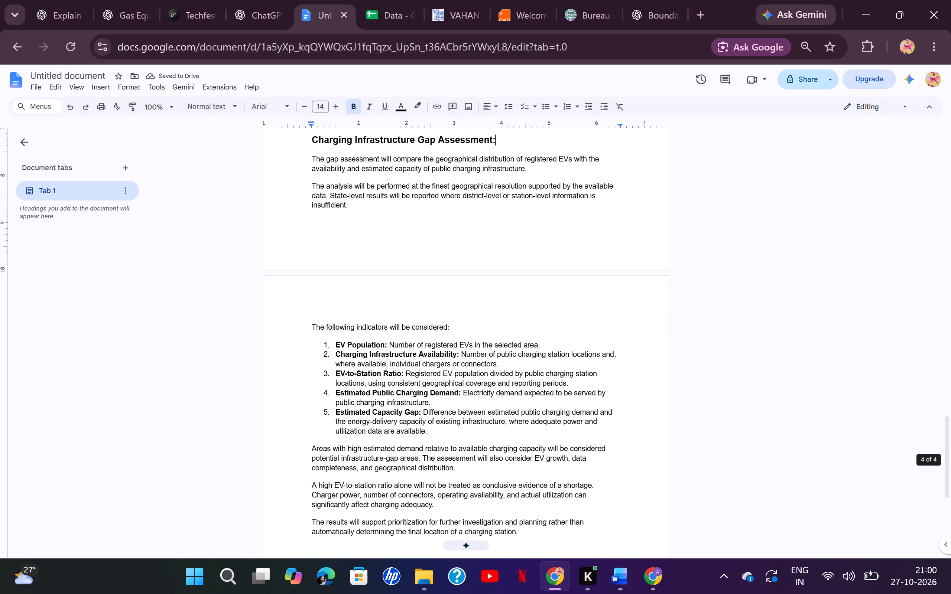
scroll(461, 371, down, 2)
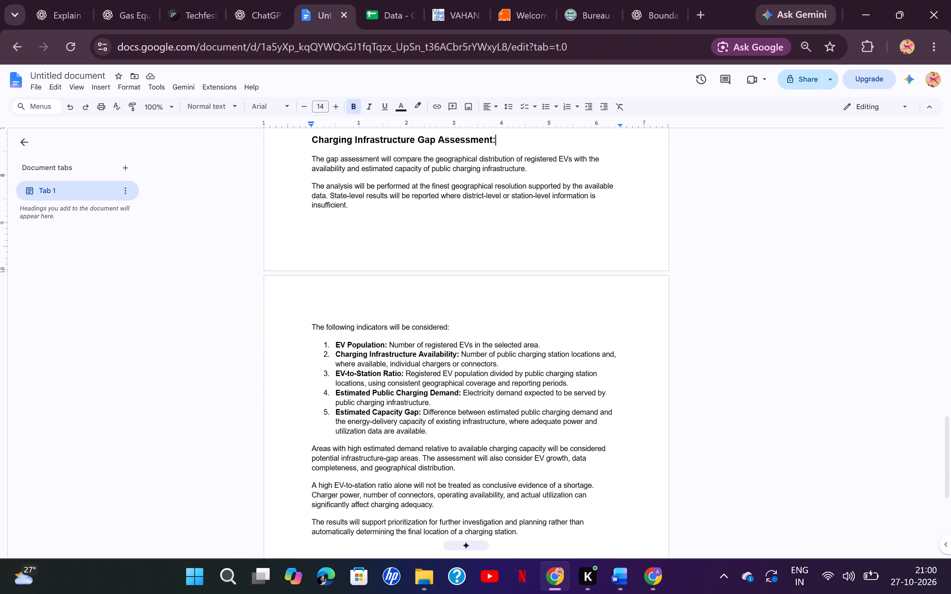
Leave the browser windows and look through the files in the Downloads folder in File Explorer.
click(855, 0)
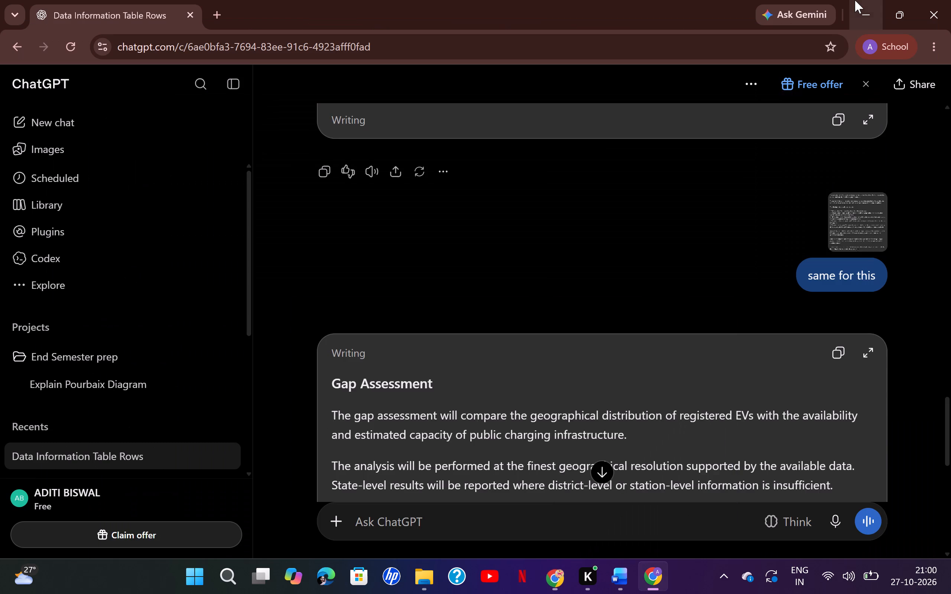
click(855, 0)
click(418, 579)
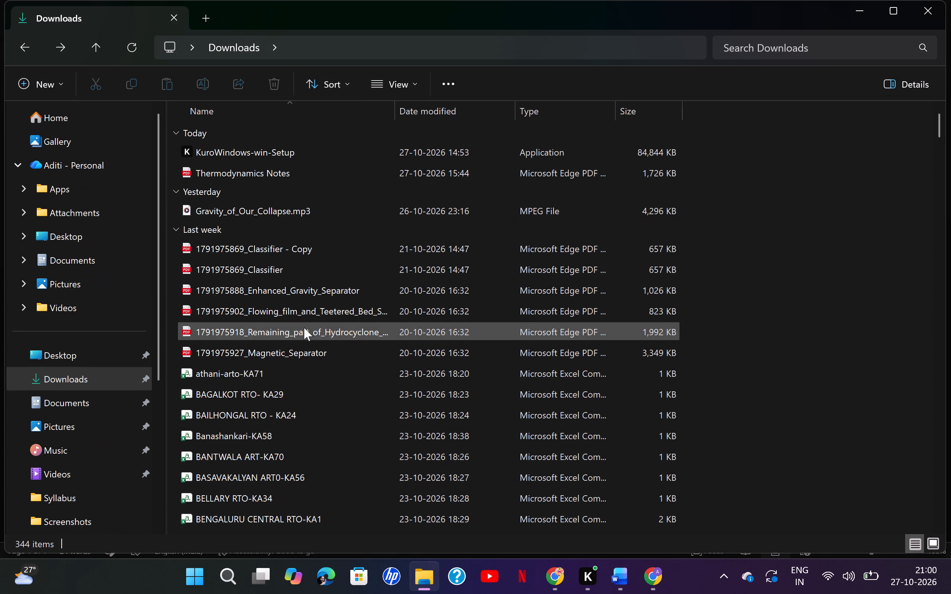
scroll(304, 327, down, 9)
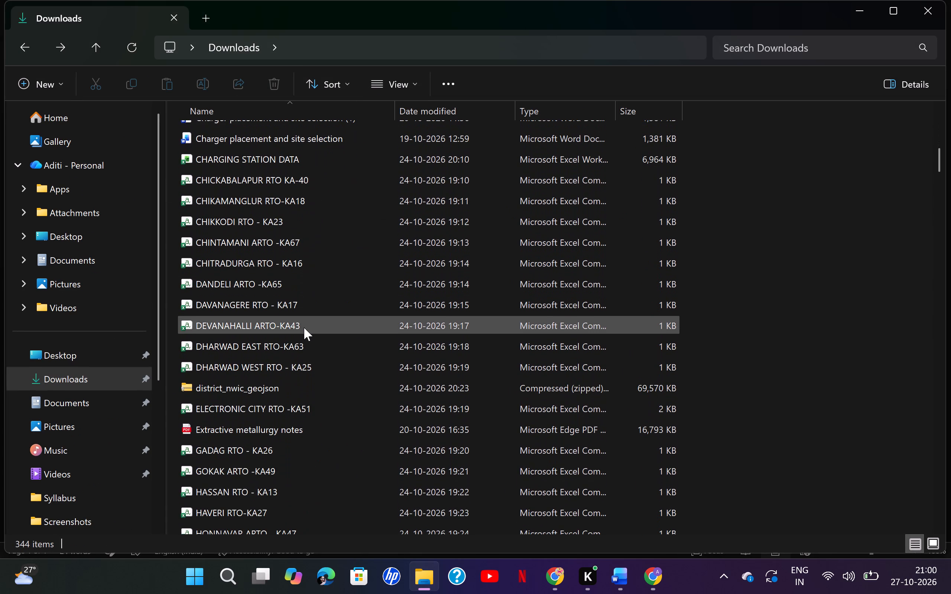
scroll(304, 327, down, 9)
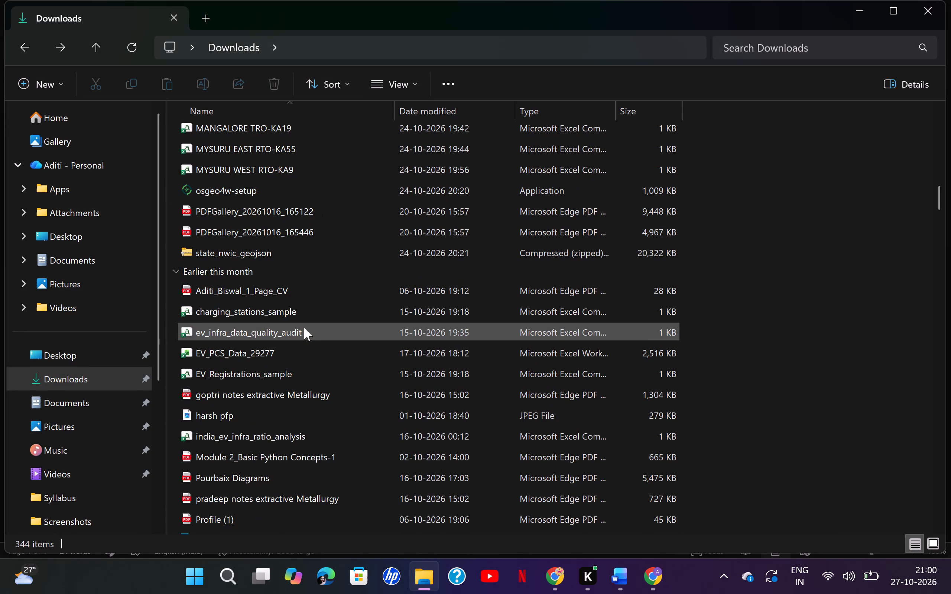
scroll(304, 327, down, 5)
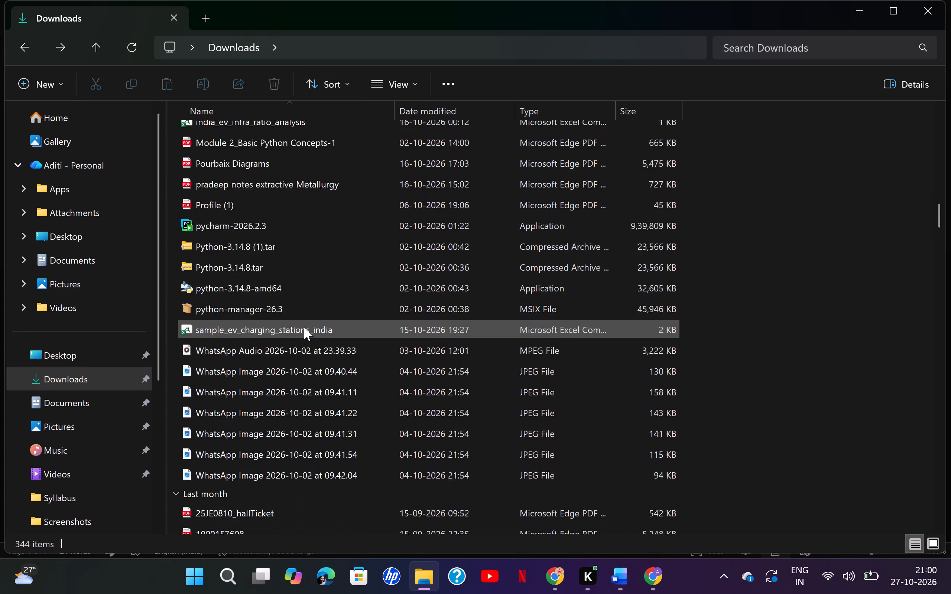
scroll(304, 327, down, 4)
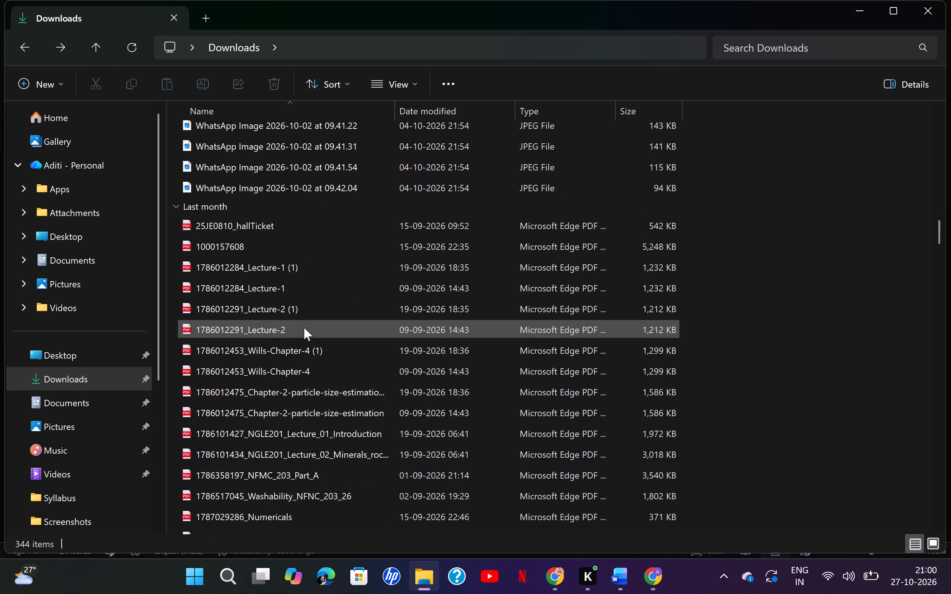
scroll(304, 327, down, 6)
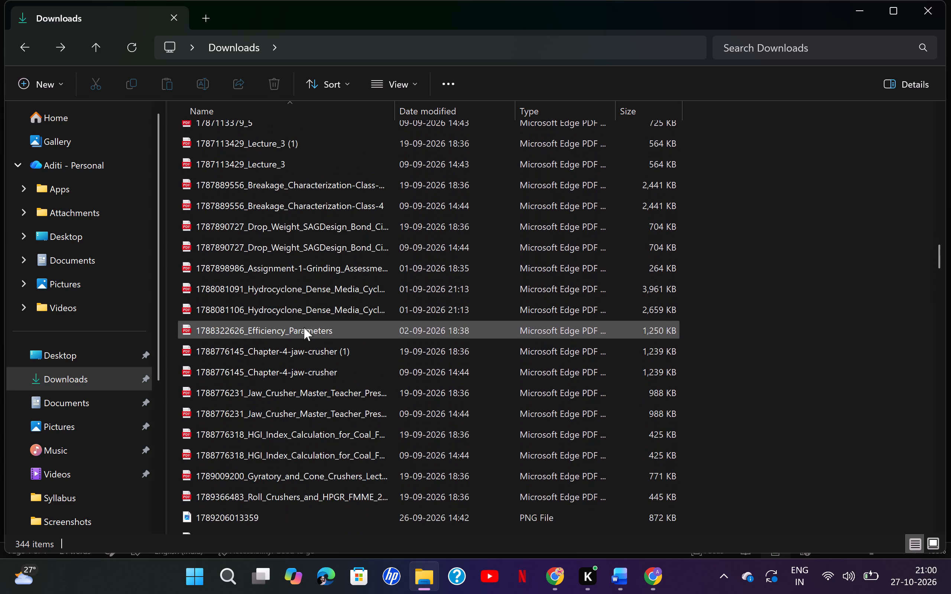
scroll(304, 327, down, 6)
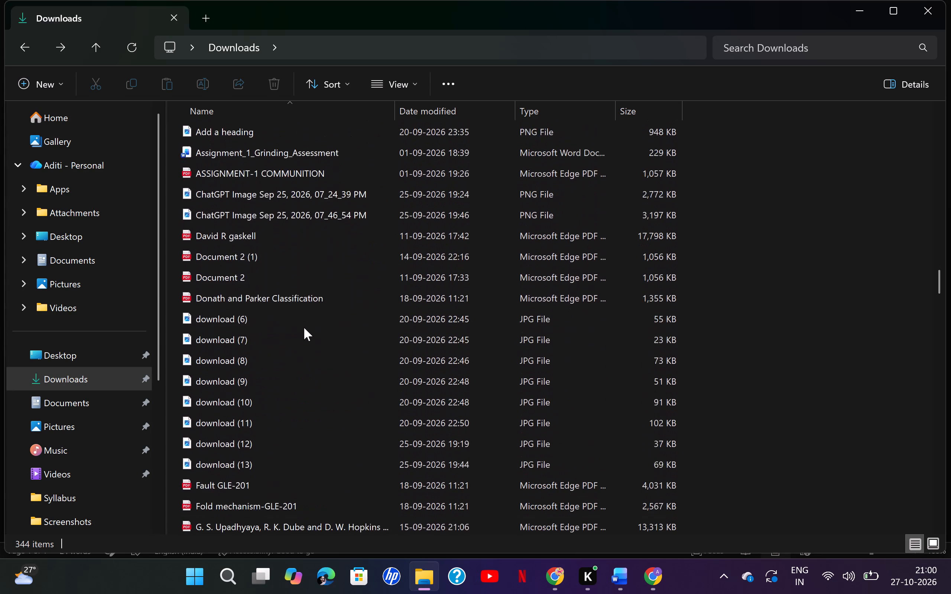
scroll(304, 327, down, 4)
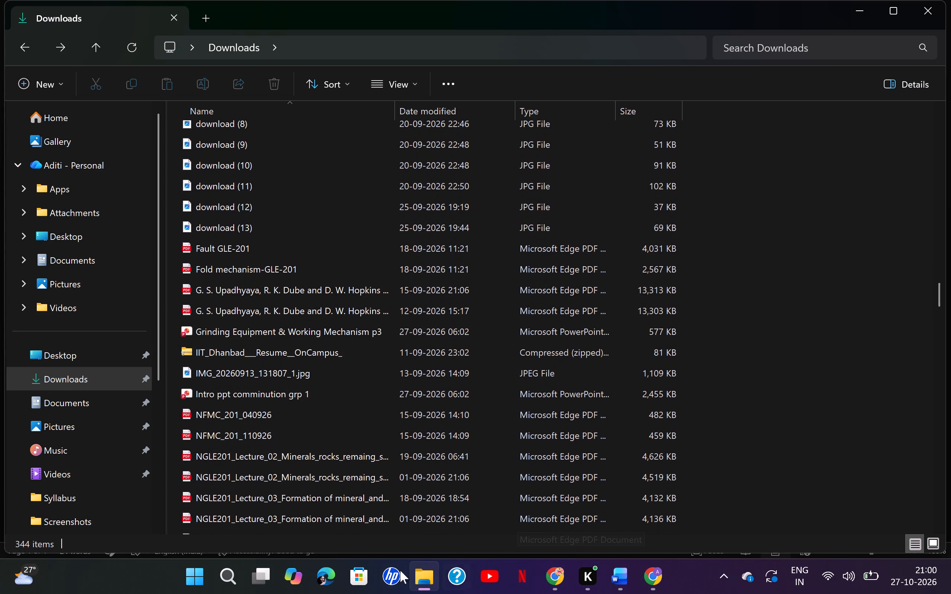
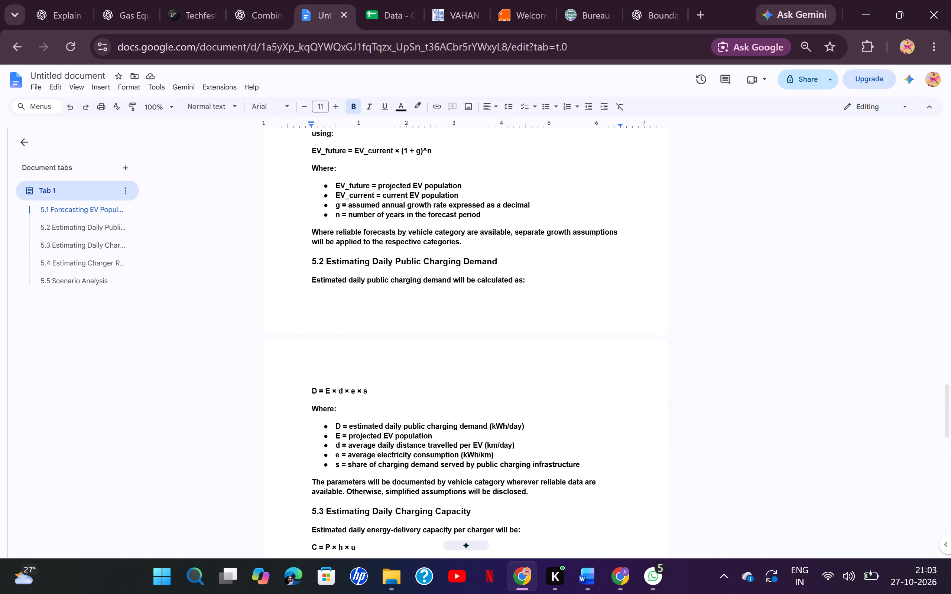
scroll(461, 424, up, 4)
scroll(461, 424, down, 1)
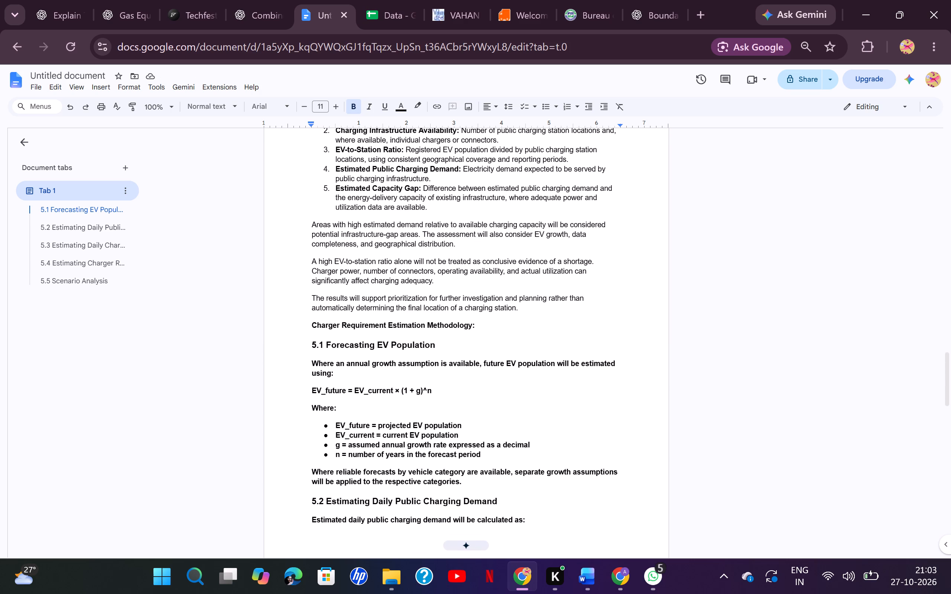
Remove the number 5.1 from the Forecasting EV Population heading.
scroll(461, 424, down, 1)
click(324, 344)
key(BackSpace)
key(BackSpace)
key(BackSpace)
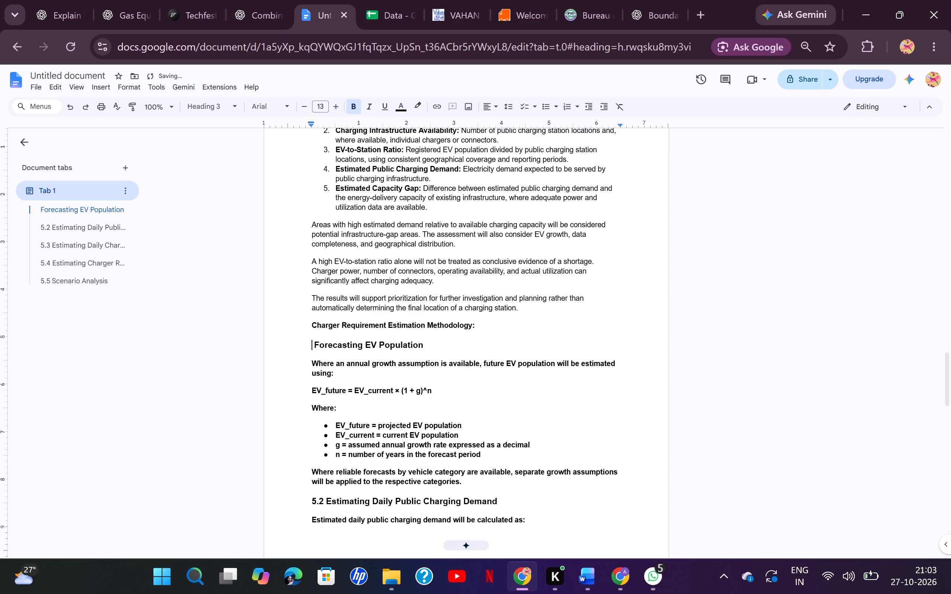
key(Delete)
Set the font size of the "Charger Requirement Estimation Methodology:" heading to 14.
drag(502, 320, 391, 322)
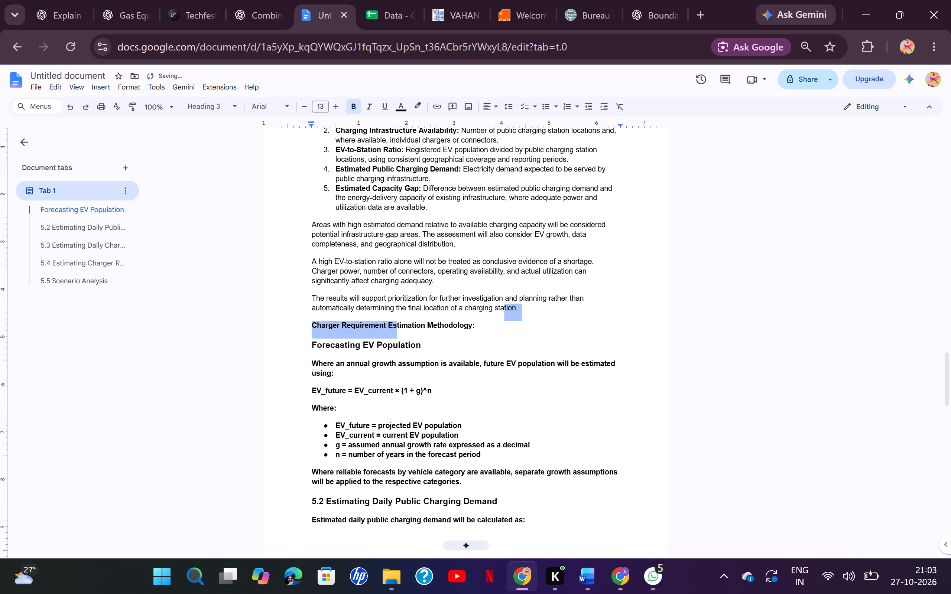
drag(391, 322, 314, 330)
click(392, 327)
drag(483, 326, 354, 326)
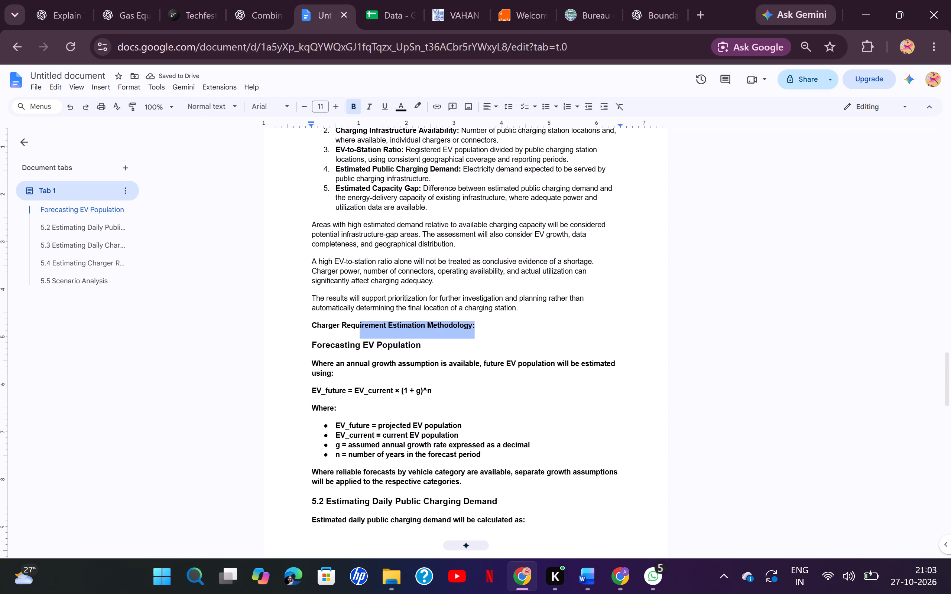
drag(354, 326, 312, 323)
click(319, 109)
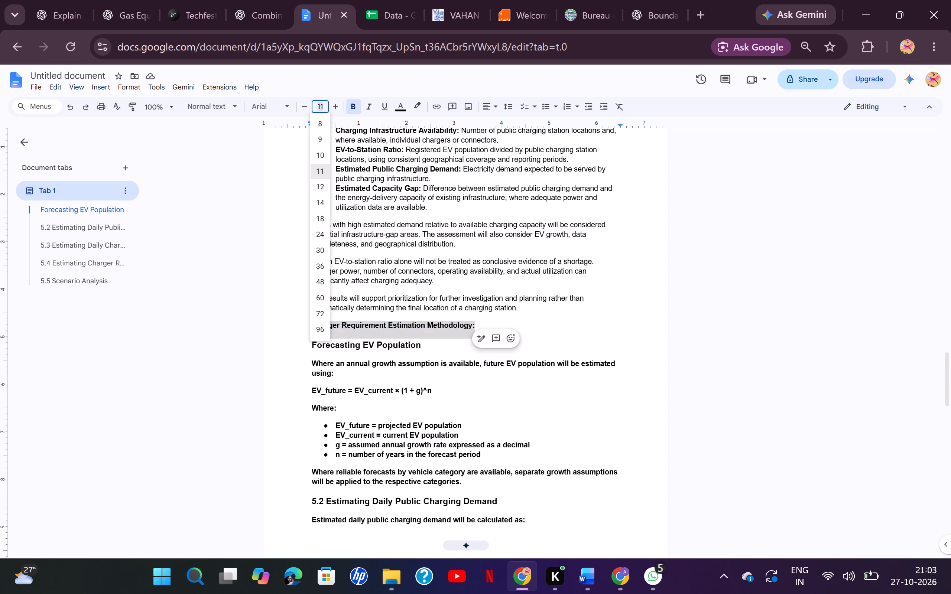
text(14)
key(Return)
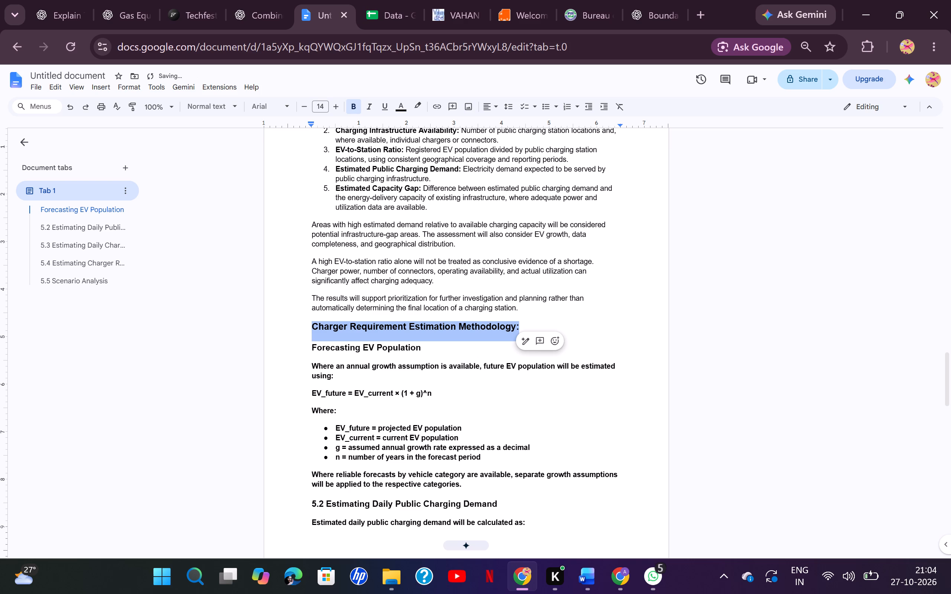
Remove bold from all the pasted text below the Forecasting EV Population heading, through the Scenario Analysis paragraph.
click(444, 369)
drag(310, 366, 491, 593)
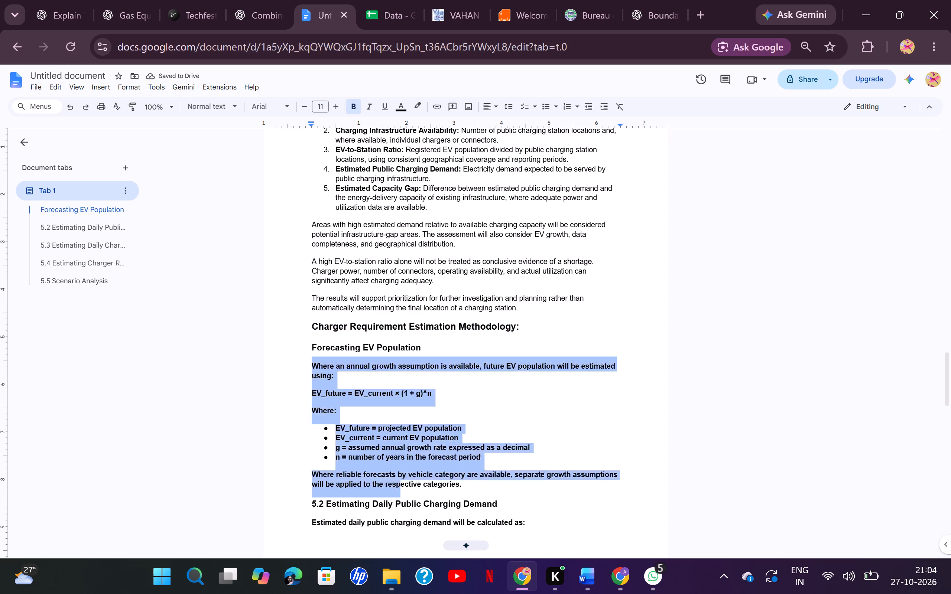
drag(491, 593, 527, 479)
click(354, 110)
click(651, 273)
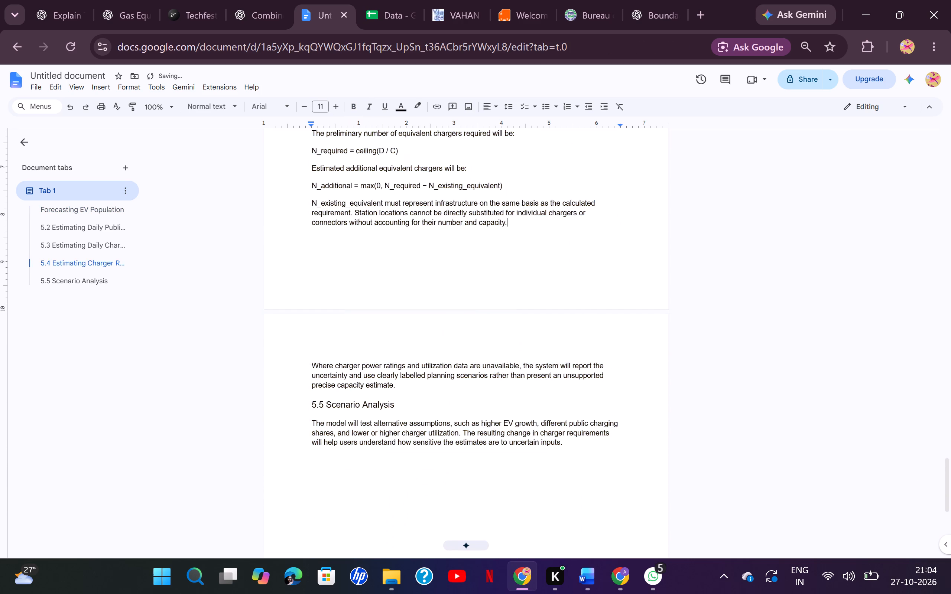
Replace the underscores with spaces in the EV population formula so it reads "EV future = EV current × (1 + g)^n".
scroll(651, 273, up, 9)
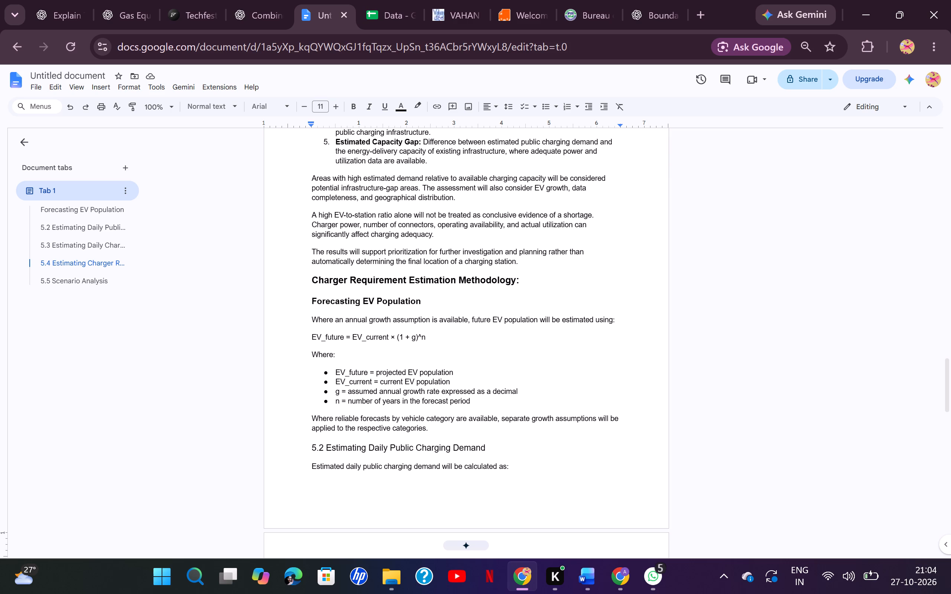
click(327, 339)
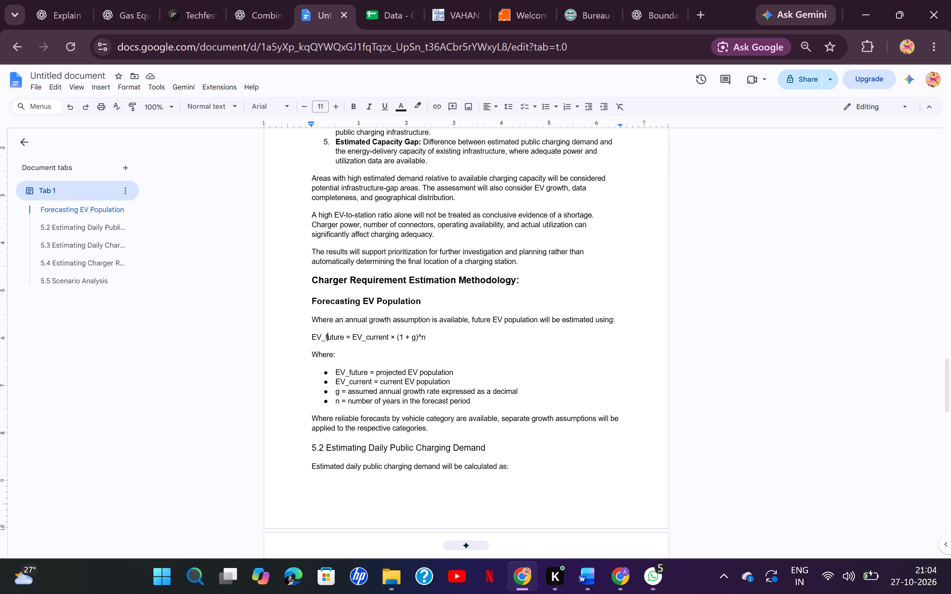
key(Left)
key(BackSpace)
key(space)
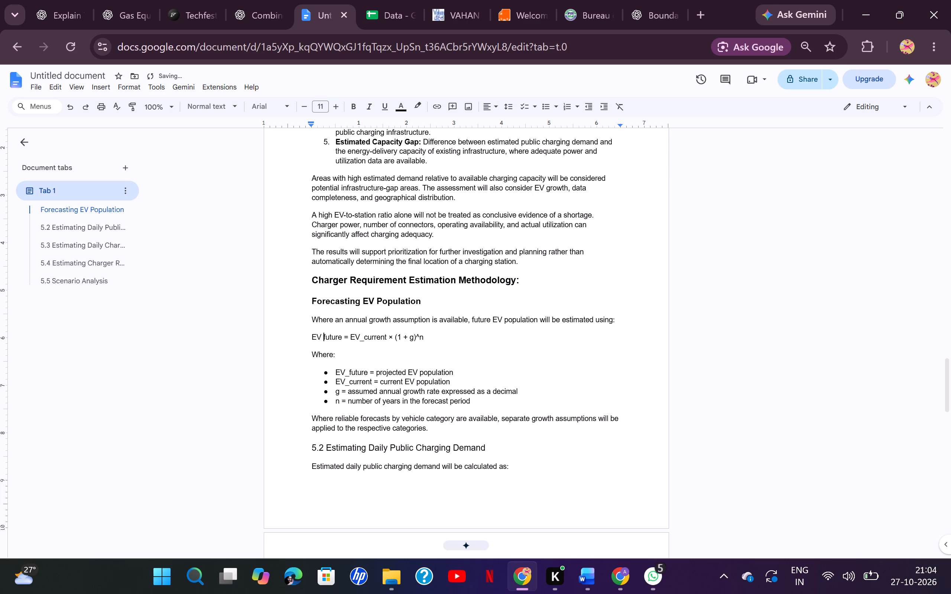
click(366, 341)
key(BackSpace)
key(space)
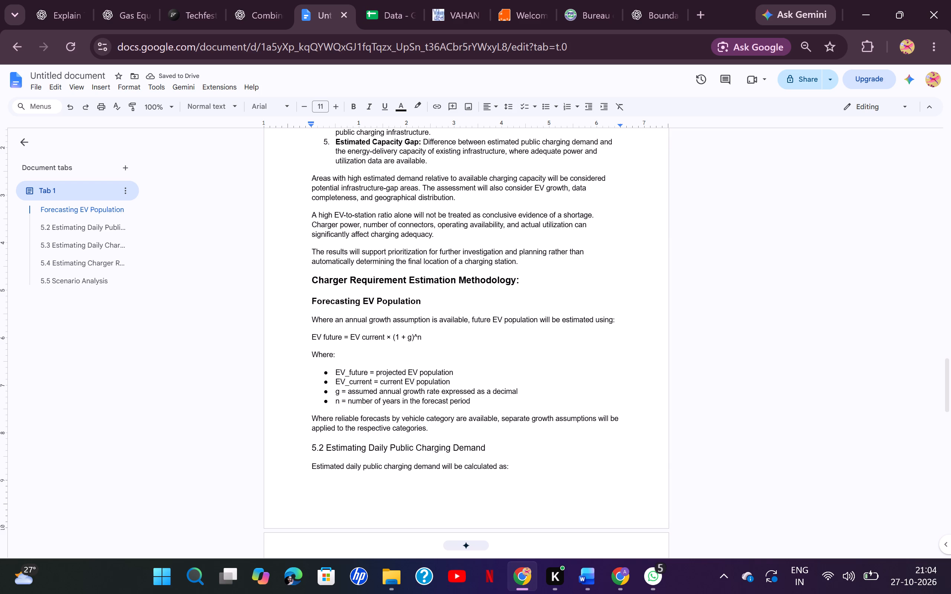
Make the Estimating Daily Public Charging Demand heading bold and remove its number 5.2.
scroll(430, 435, down, 3)
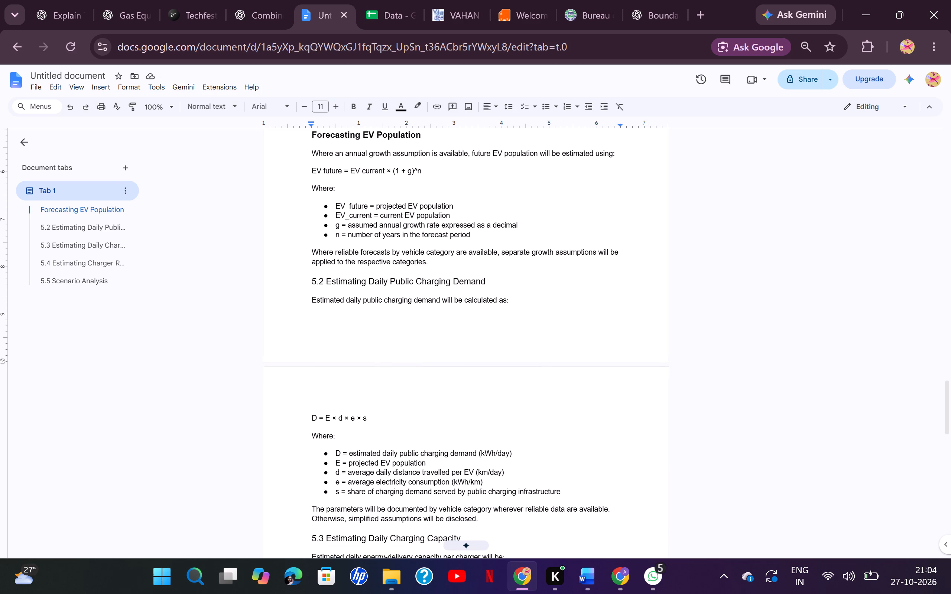
drag(505, 273, 365, 275)
drag(508, 281, 326, 284)
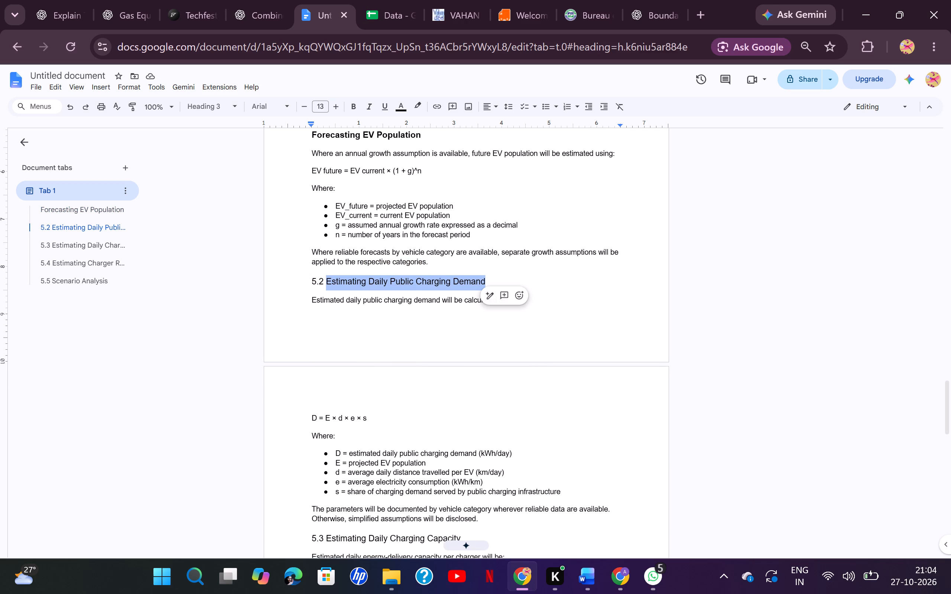
click(350, 106)
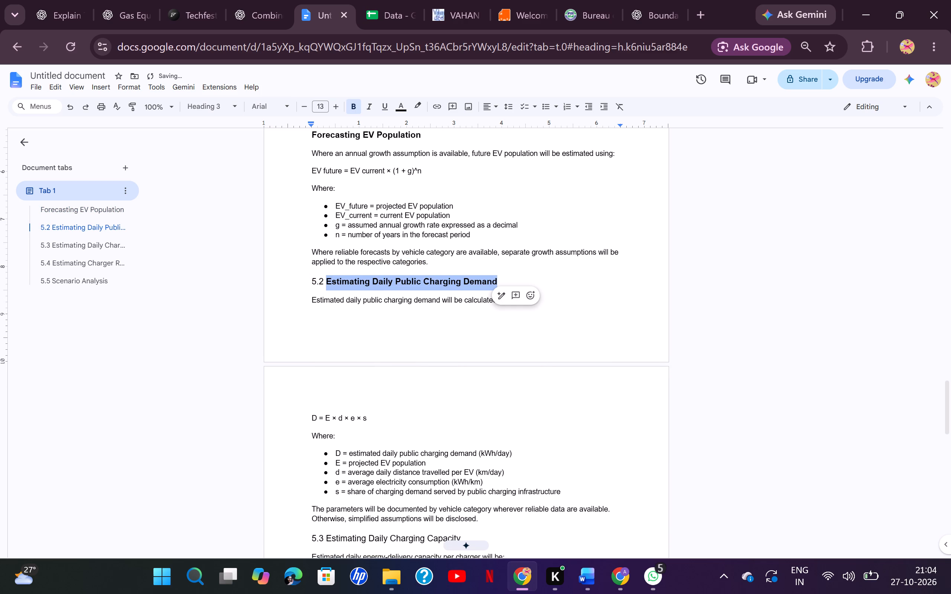
click(324, 277)
key(BackSpace)
key(BackSpace)
key(BackSpace)
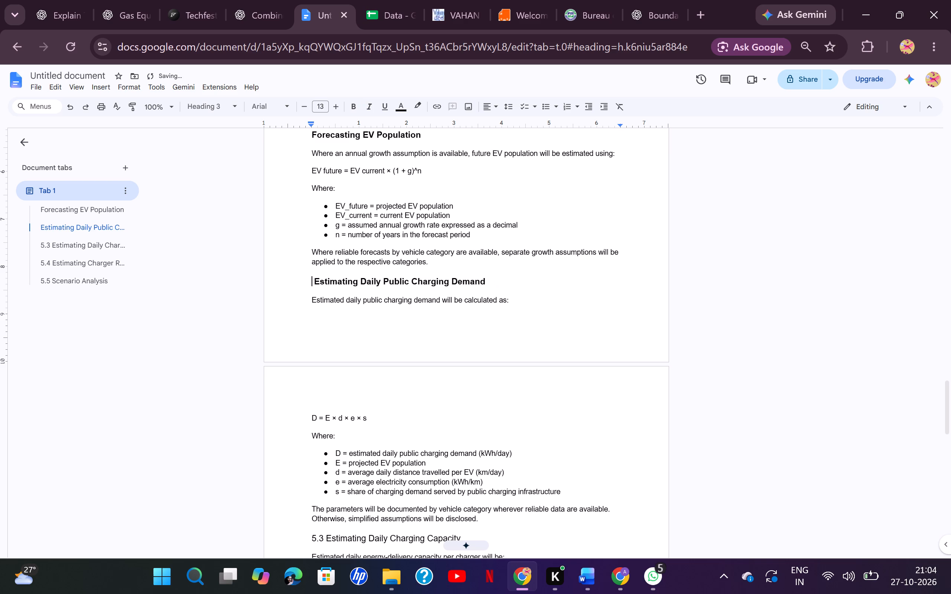
key(Delete)
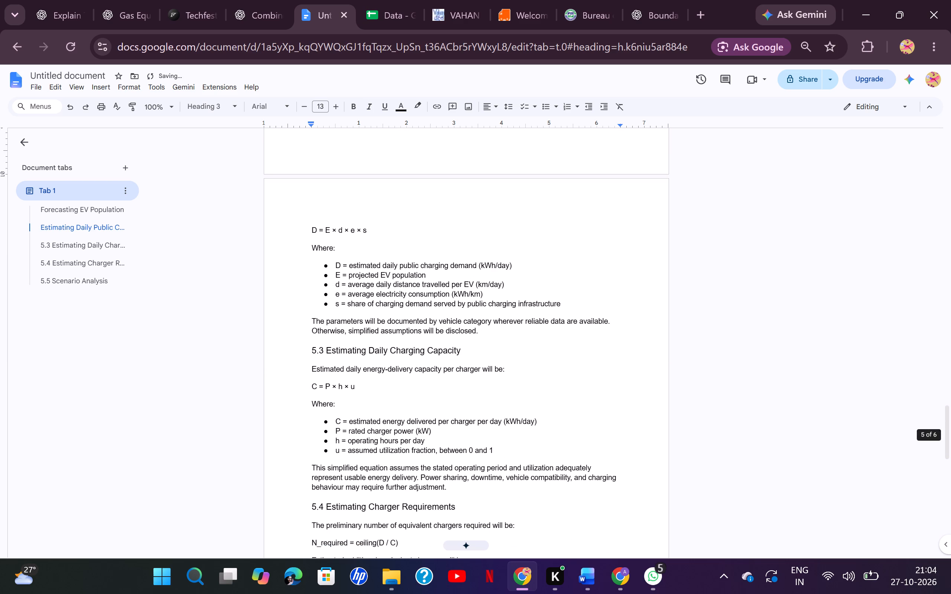
Remove the number 5.3 from the Estimating Daily Charging Capacity heading and make the heading bold.
click(326, 352)
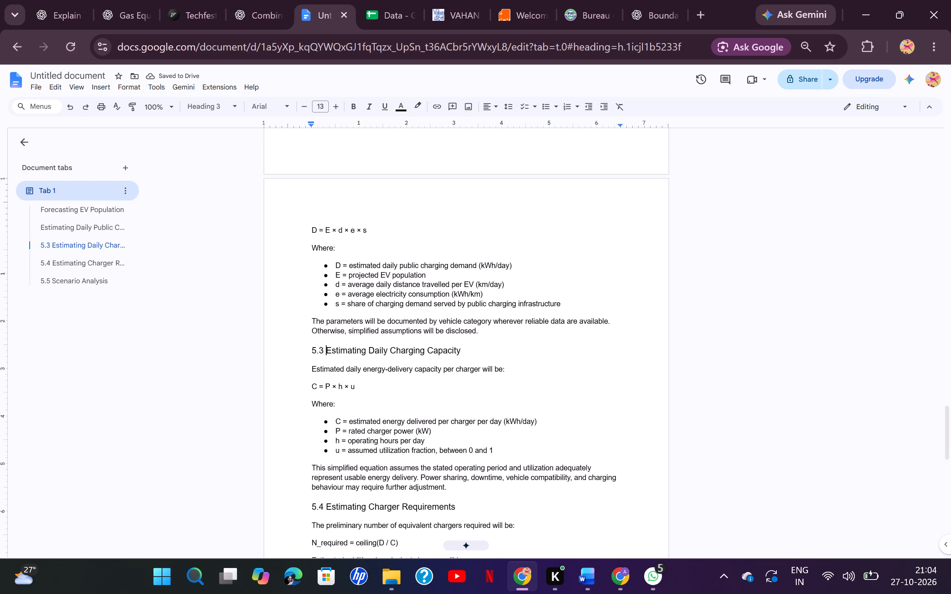
key(BackSpace)
key(BackSpace)
key(BackSpace)
key(BackSpace)
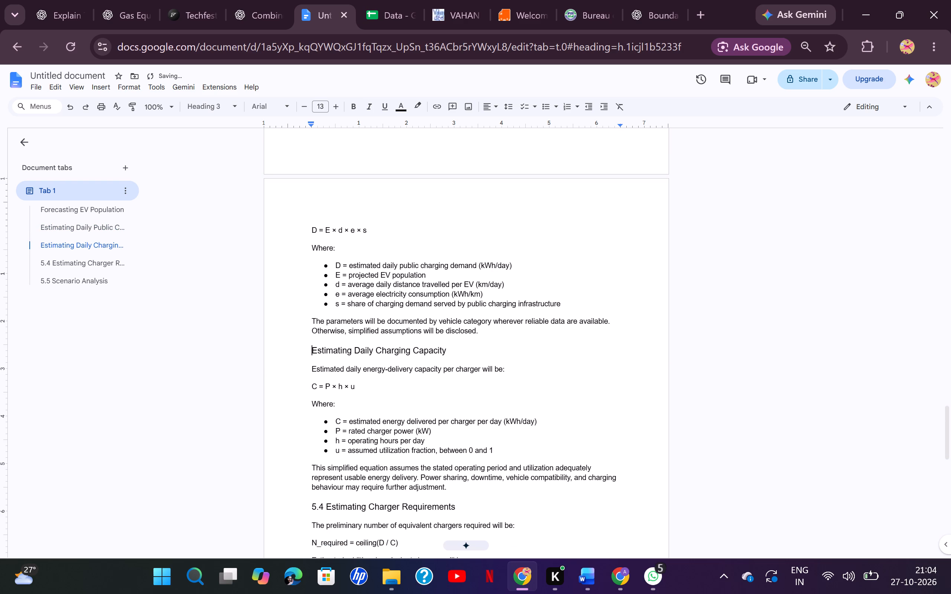
drag(455, 355, 305, 349)
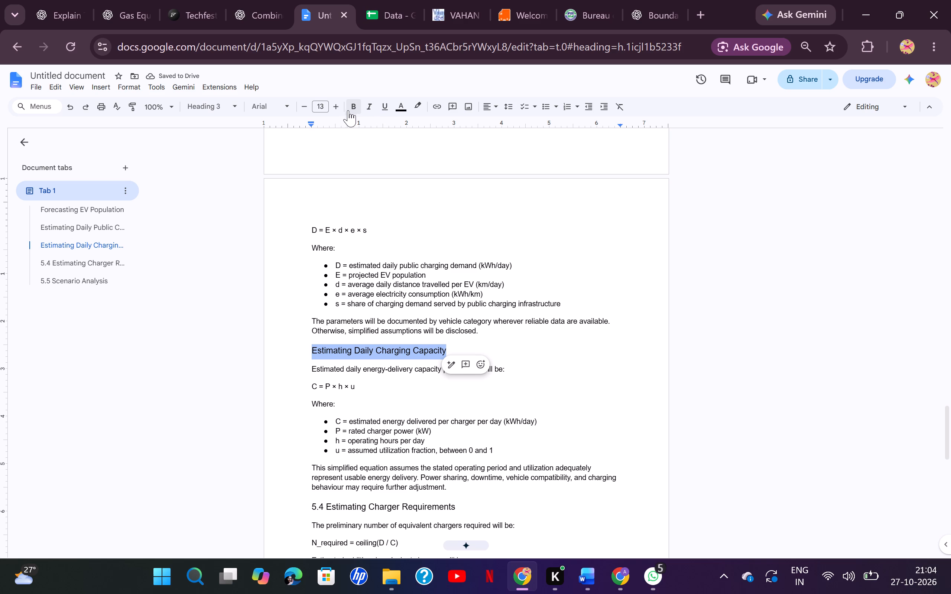
click(350, 108)
click(478, 309)
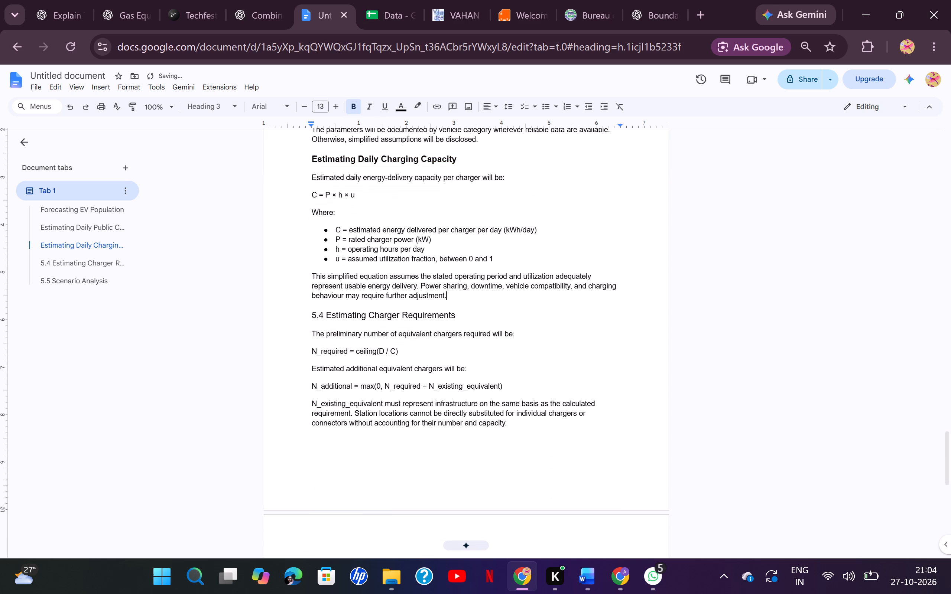
click(327, 314)
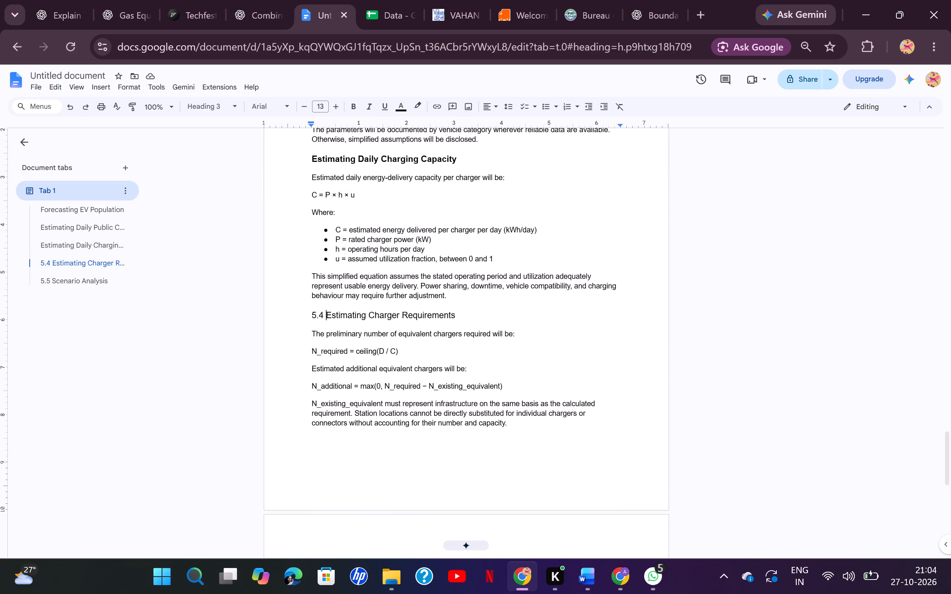
key(BackSpace)
key(BackSpace)
key(BackSpace)
key(BackSpace)
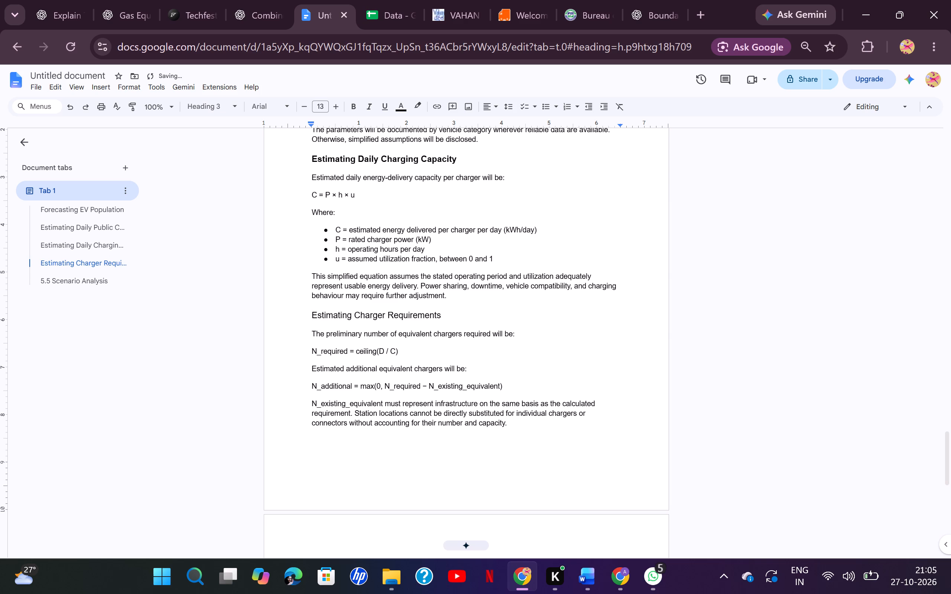
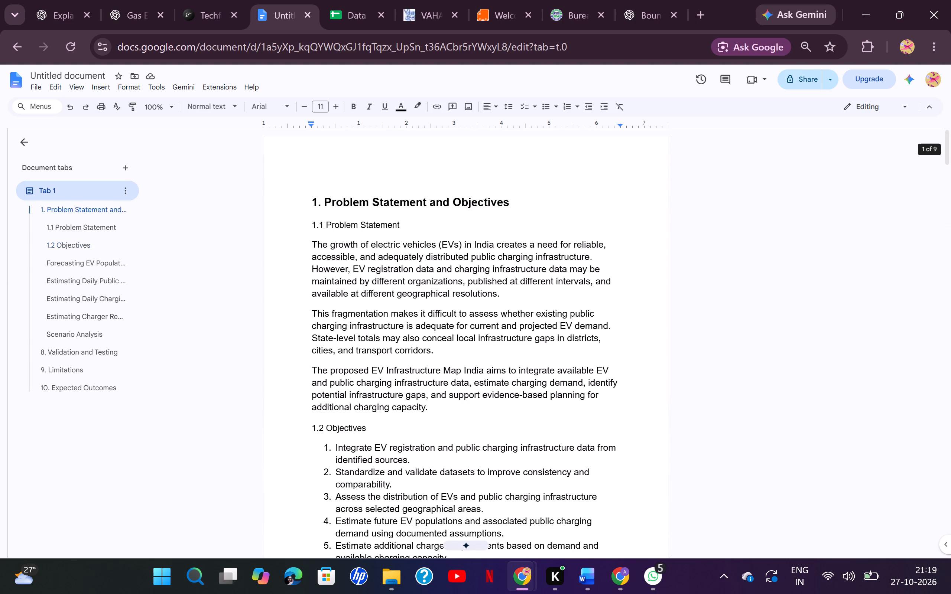
scroll(449, 375, down, 4)
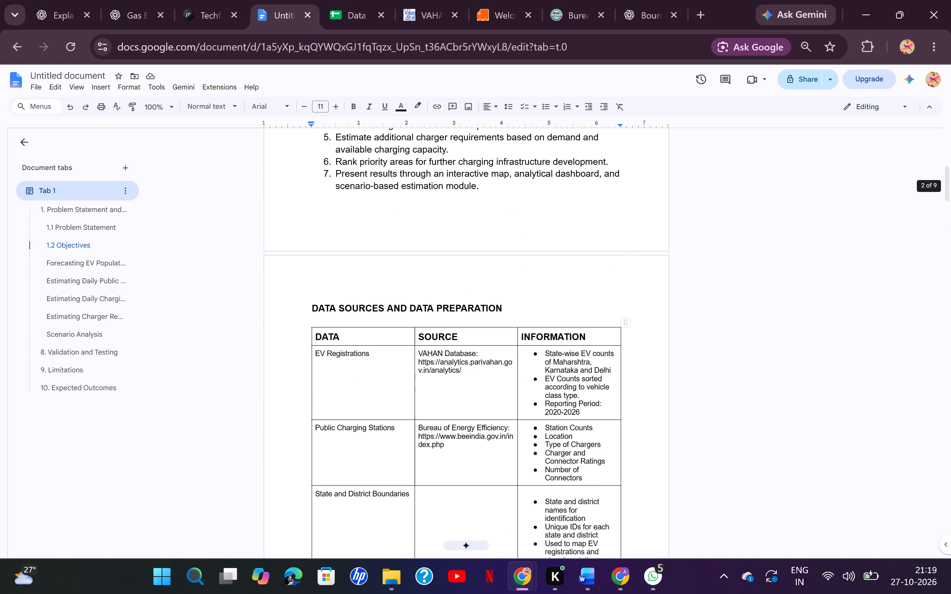
click(529, 300)
key(Return)
key(ctrl+v)
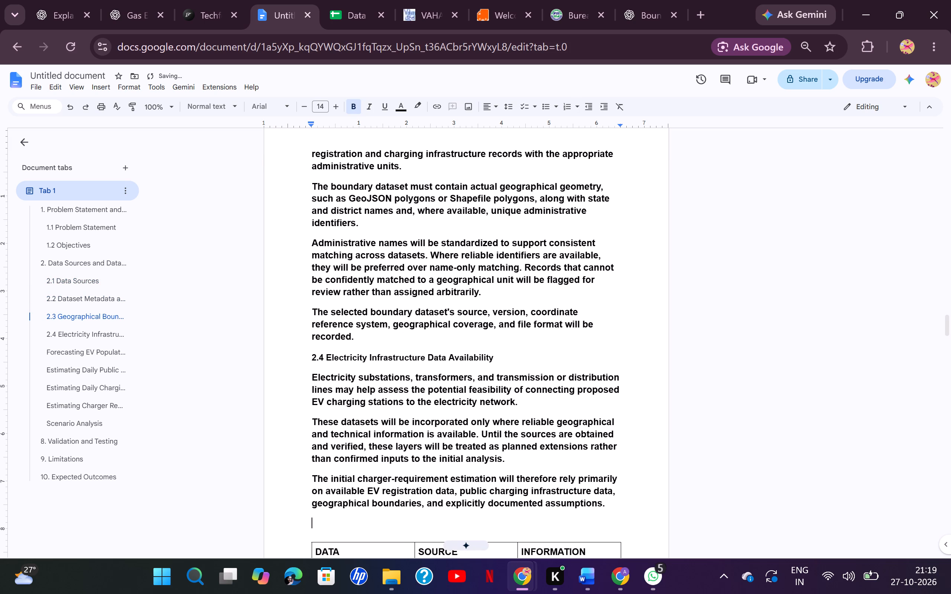
Set the font size to 11 for the pasted text from the 2.1 Data Sources heading through the end of section 2.4.
drag(619, 508, 275, 93)
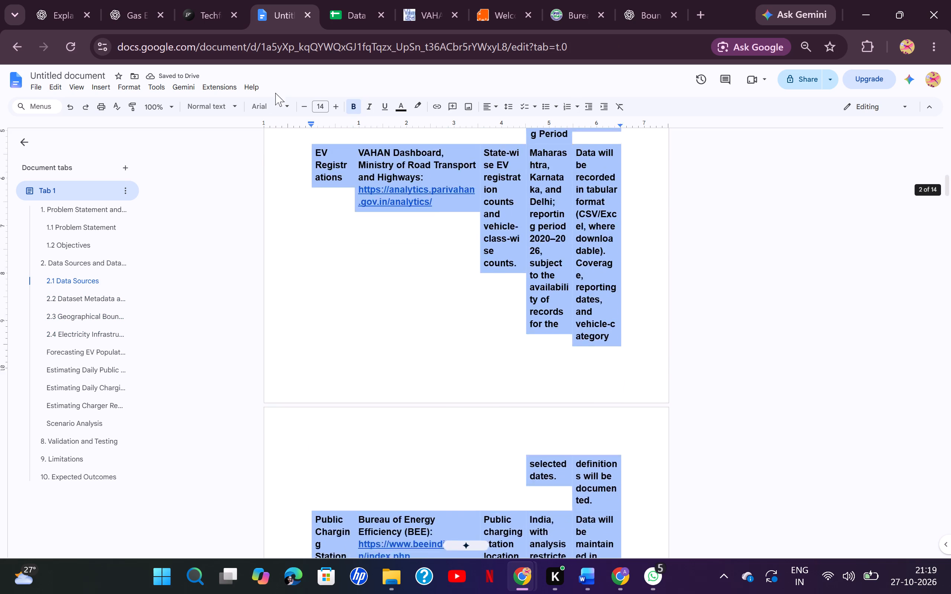
drag(275, 93, 297, 322)
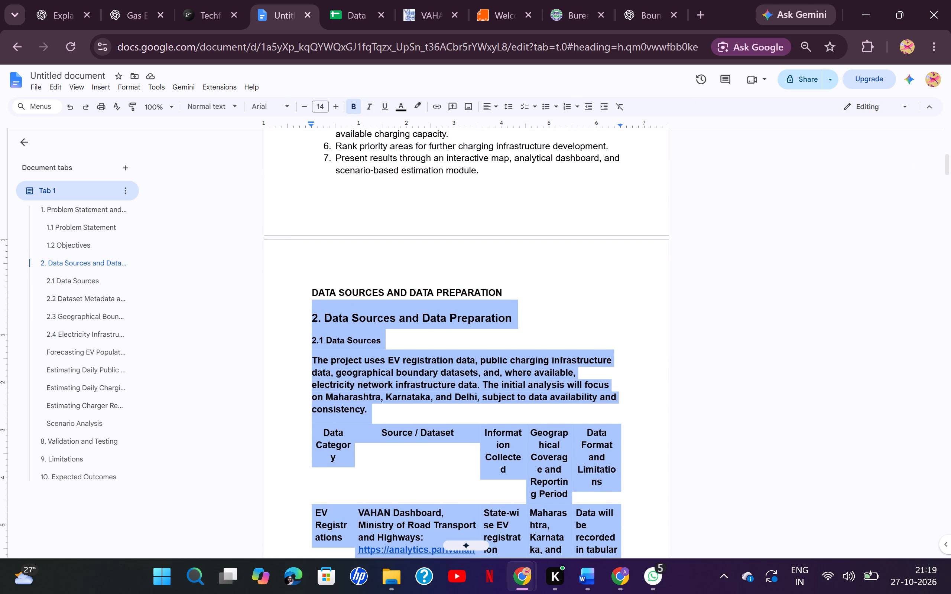
drag(297, 322, 302, 348)
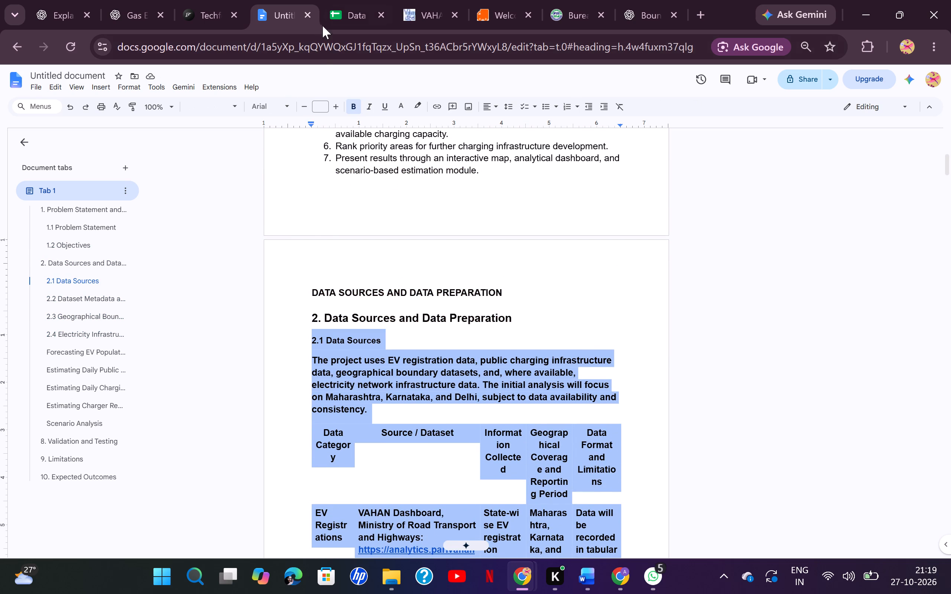
click(319, 104)
text(11)
key(Return)
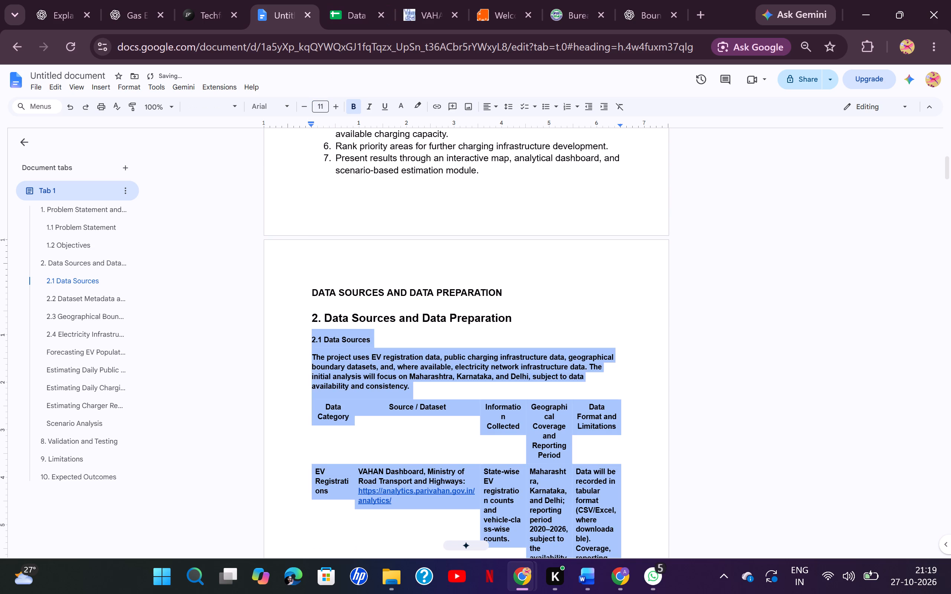
click(696, 376)
scroll(515, 384, down, 3)
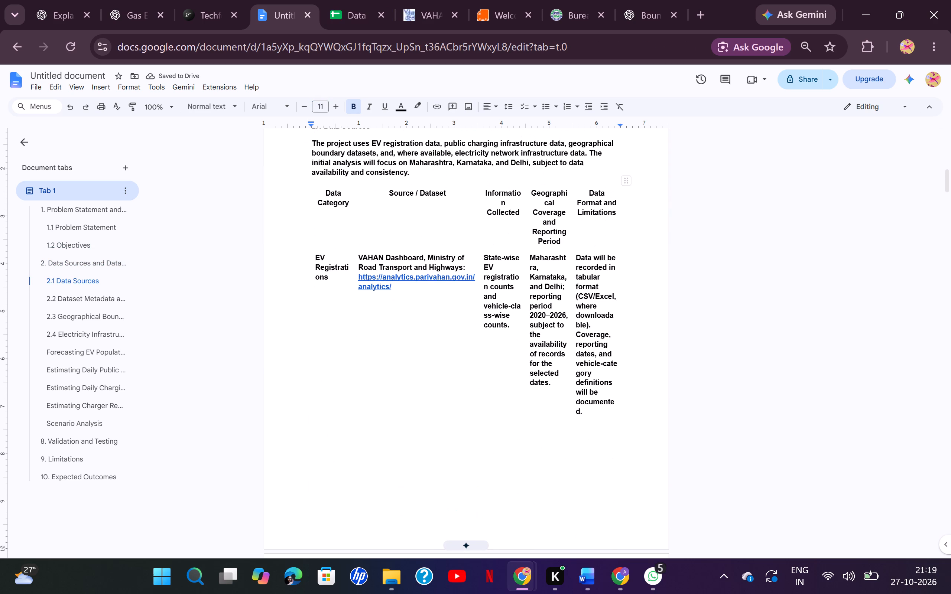
scroll(515, 384, down, 1)
Give the Data Category header cell of the new data sources table a 1 pt top border.
click(356, 233)
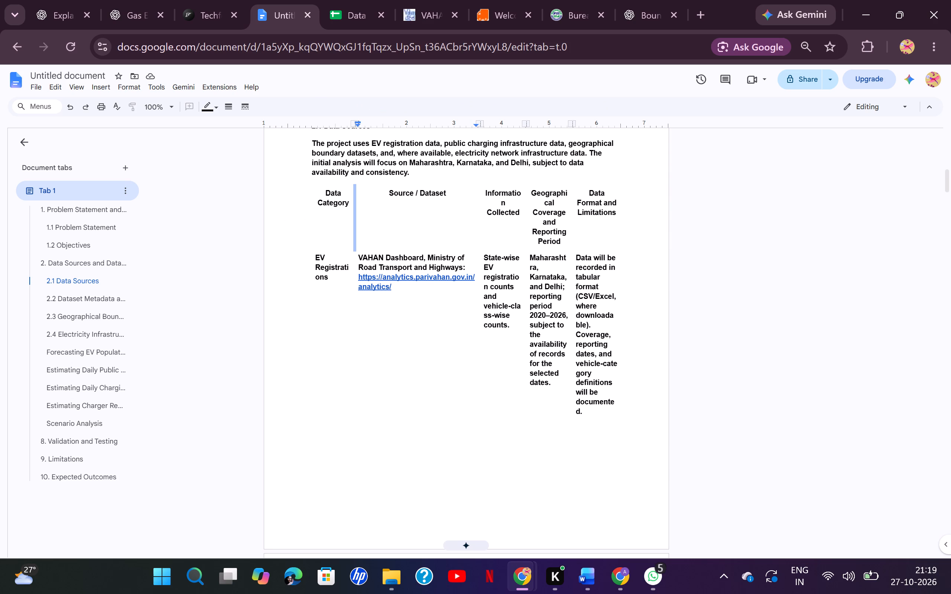
click(499, 254)
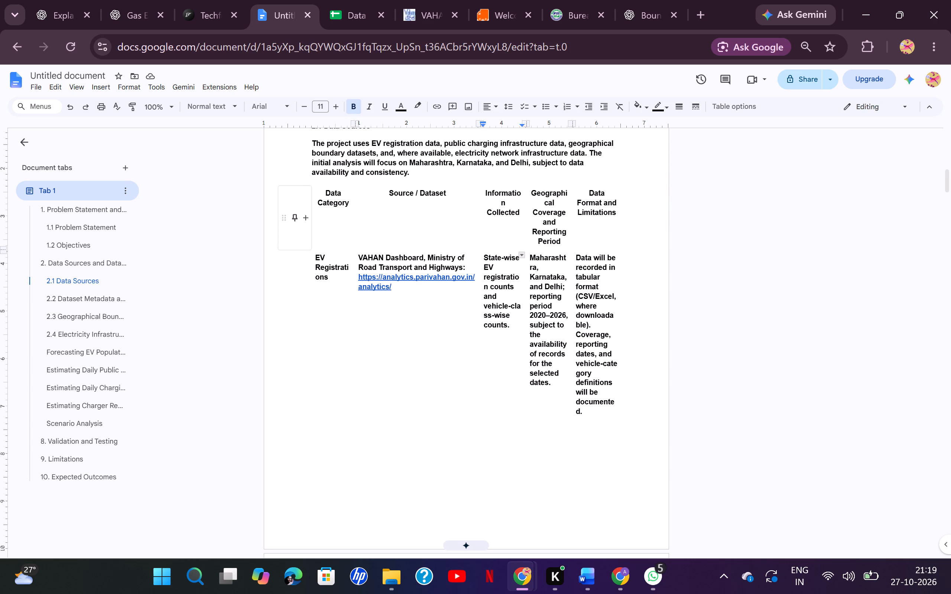
click(283, 221)
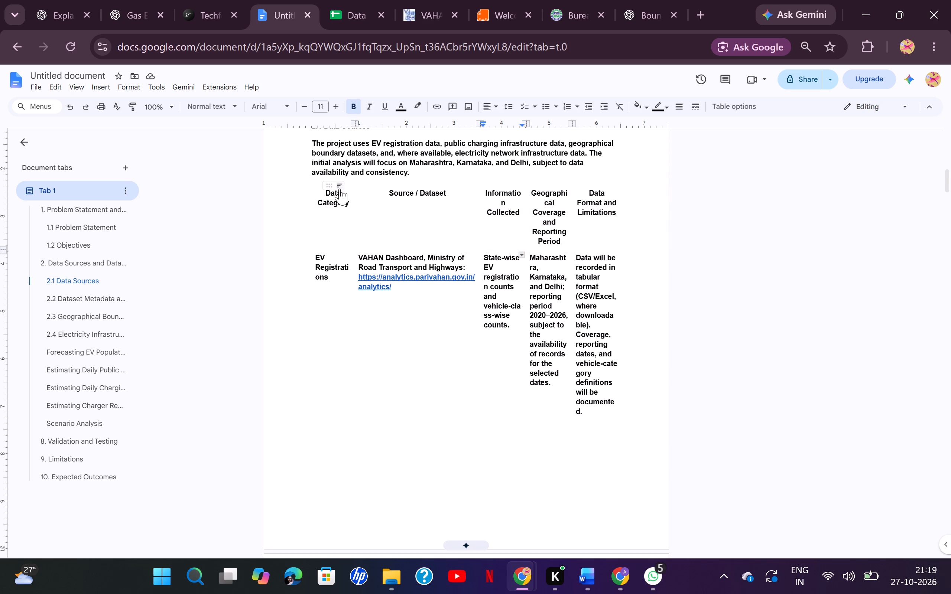
click(340, 189)
click(330, 185)
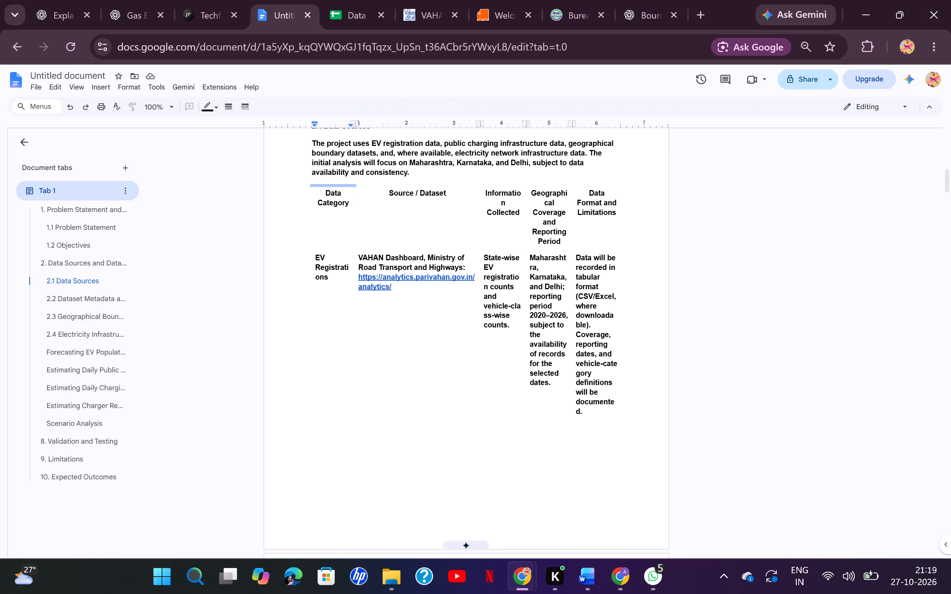
click(229, 108)
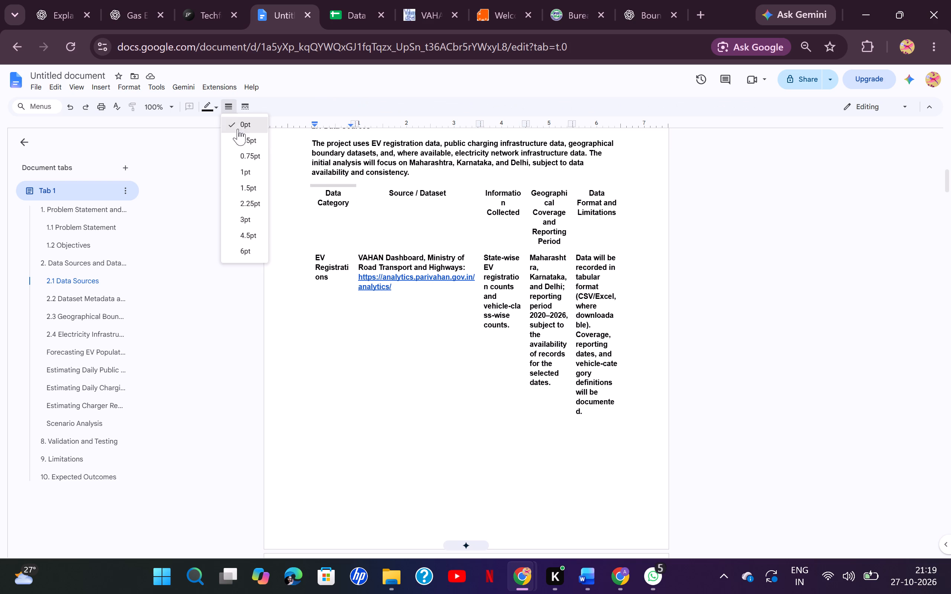
click(254, 236)
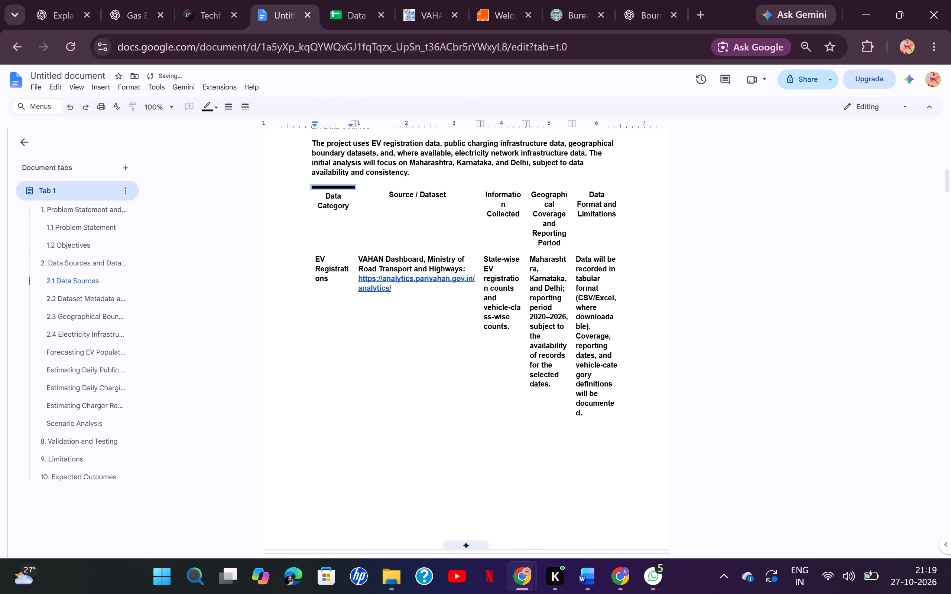
click(213, 109)
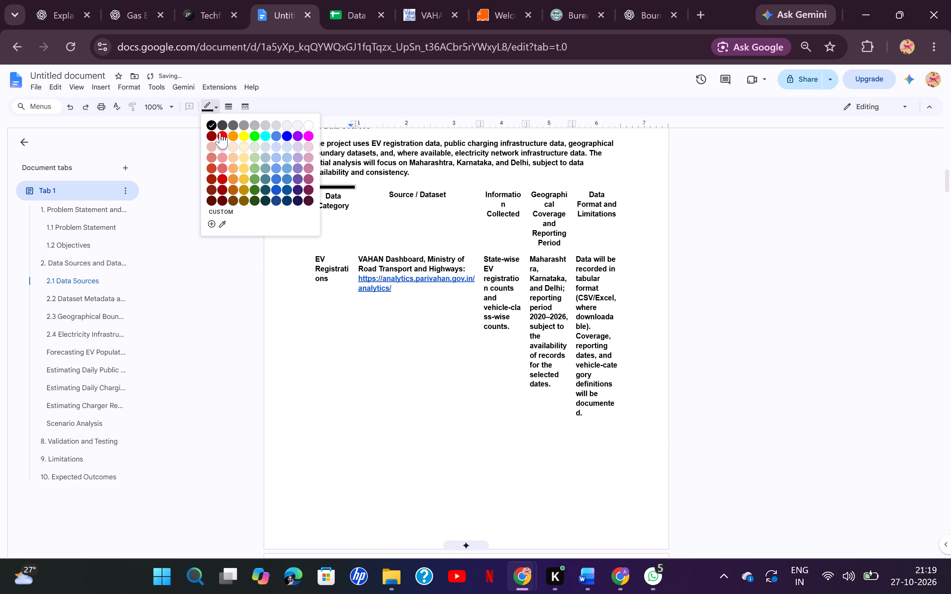
click(230, 106)
click(241, 173)
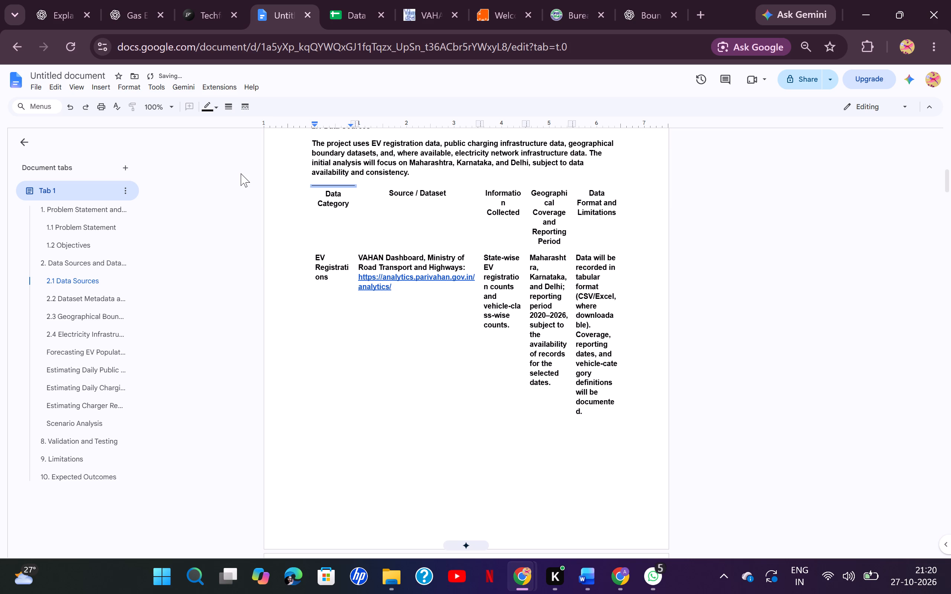
Set the top borders of the other header cells, from Source / Dataset to Data Format and Limitations, to 1 pt.
click(351, 186)
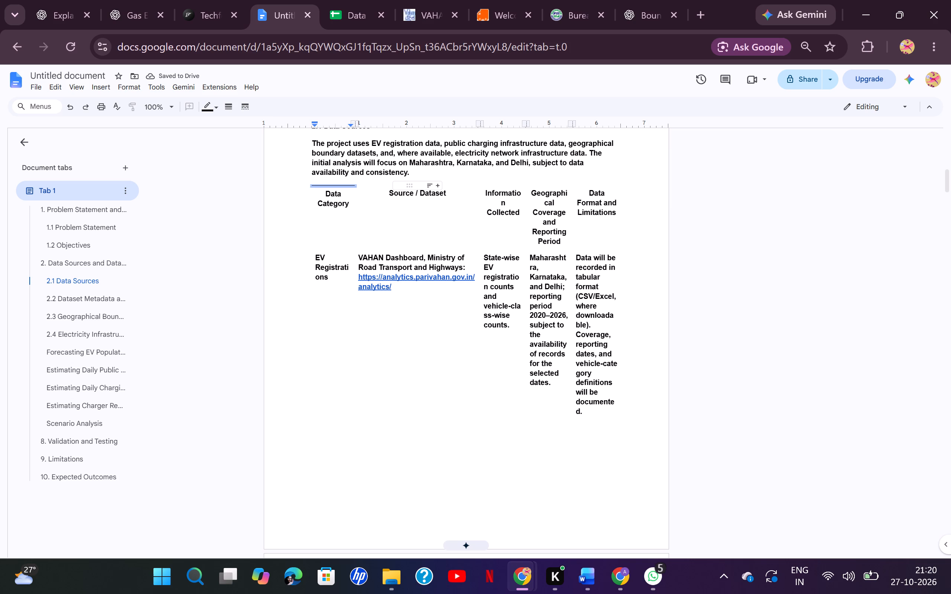
click(377, 185)
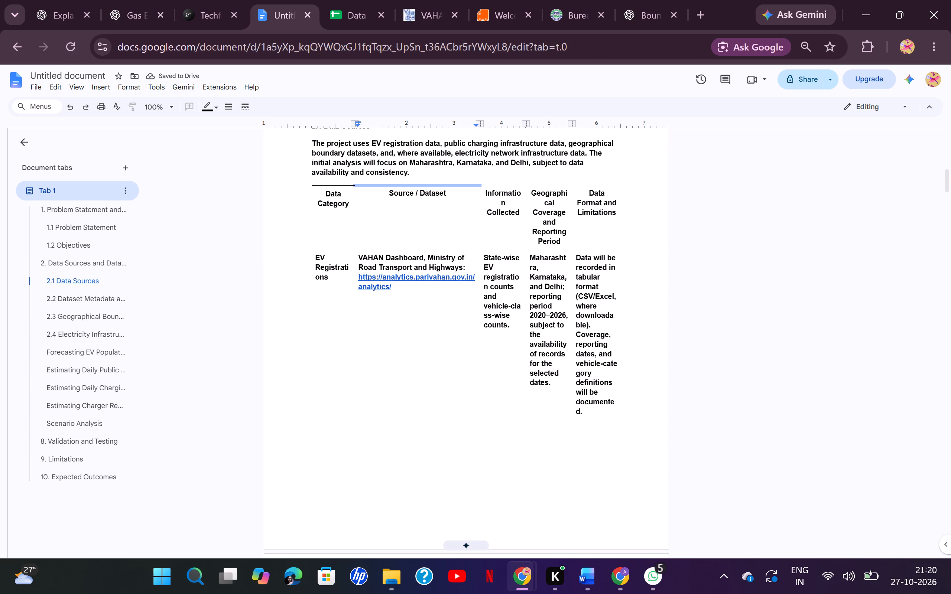
ctrl+click(490, 186)
ctrl+click(533, 187)
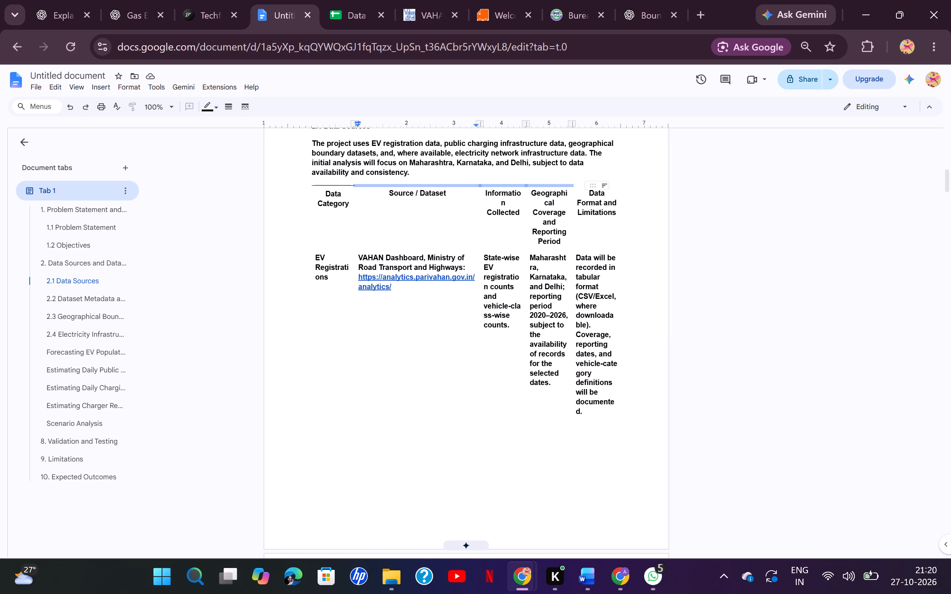
ctrl+click(581, 185)
click(225, 107)
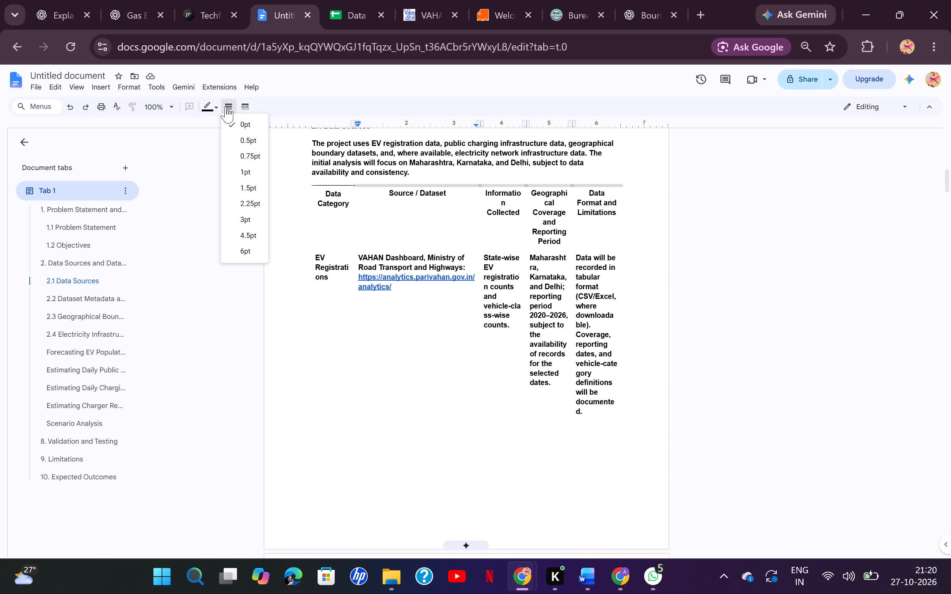
click(250, 178)
click(672, 334)
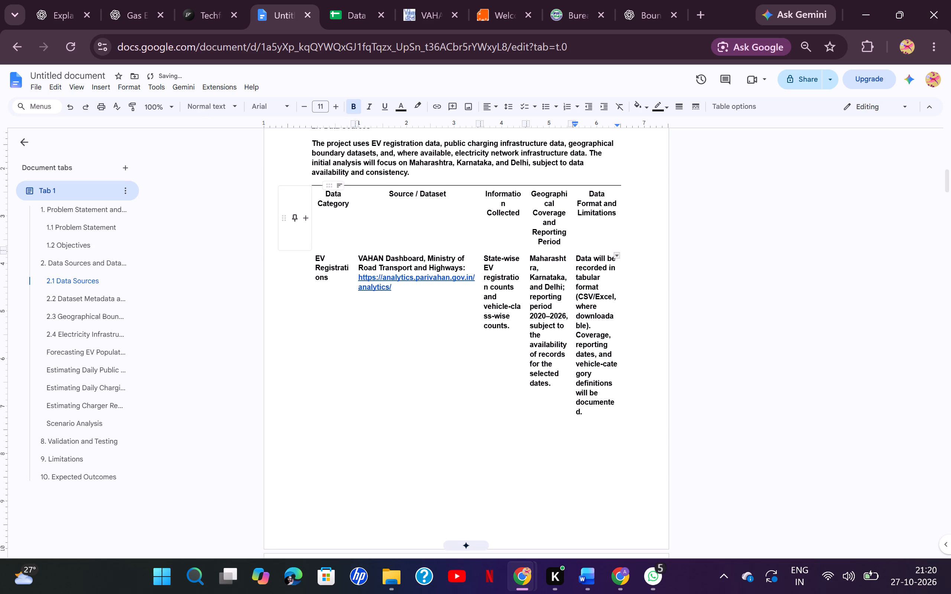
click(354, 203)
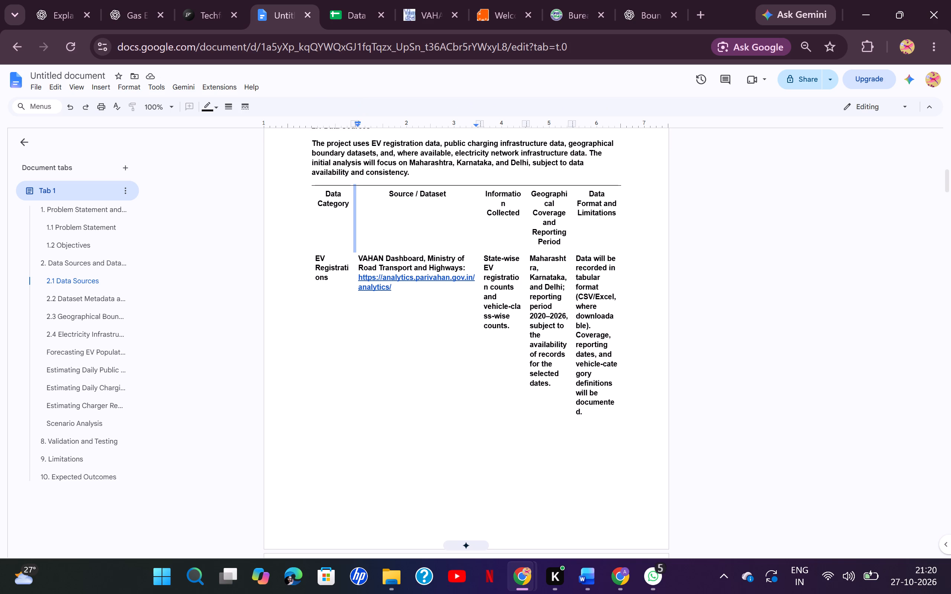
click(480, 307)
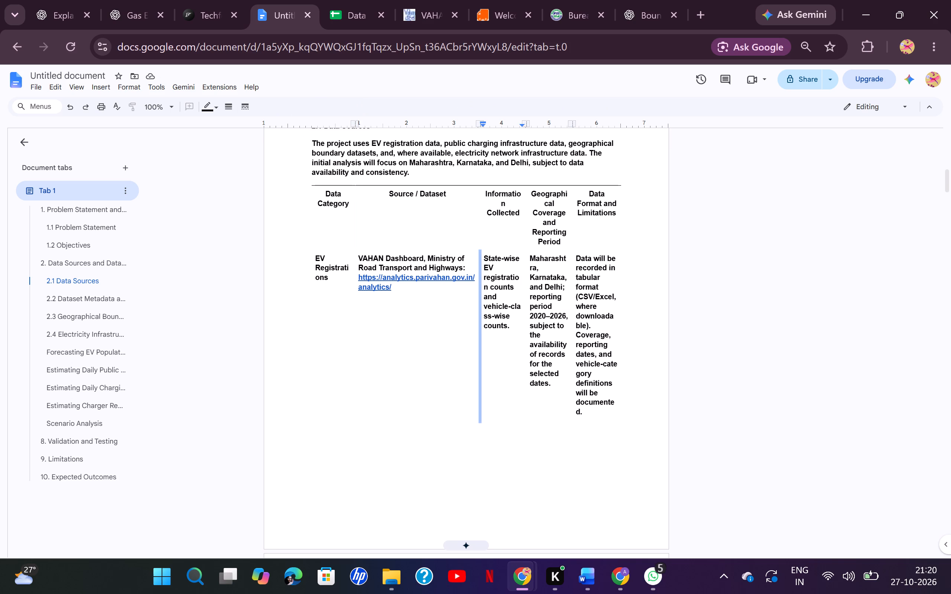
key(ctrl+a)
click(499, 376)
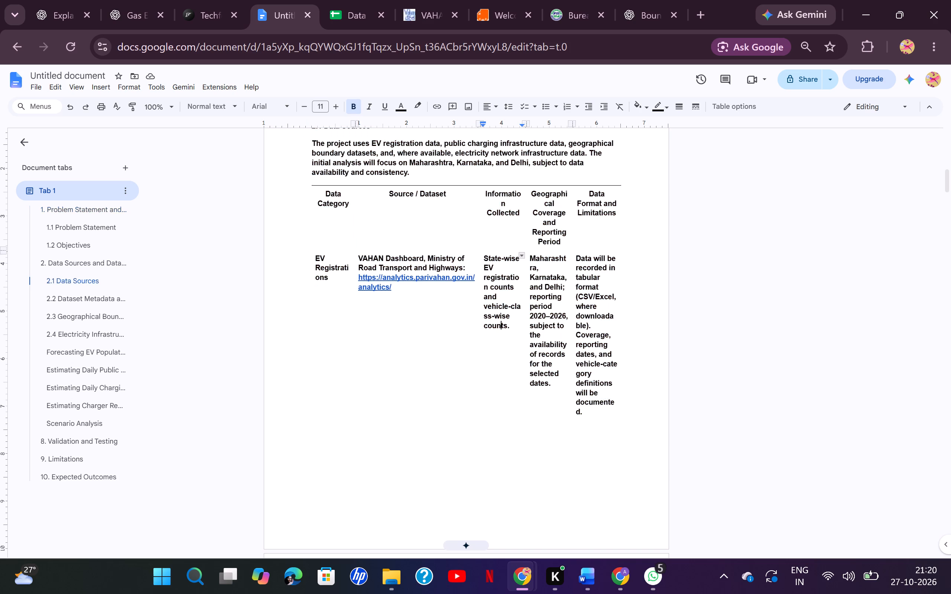
Delete the old DATA, SOURCE and INFORMATION table after section 2.4, along with the blank space above Data Preparation.
scroll(499, 376, down, 6)
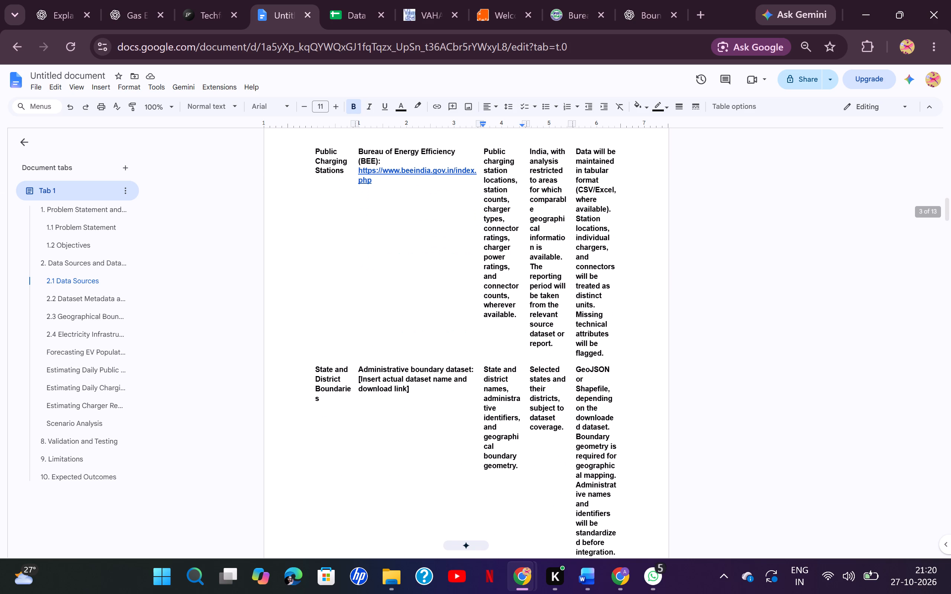
scroll(499, 376, down, 3)
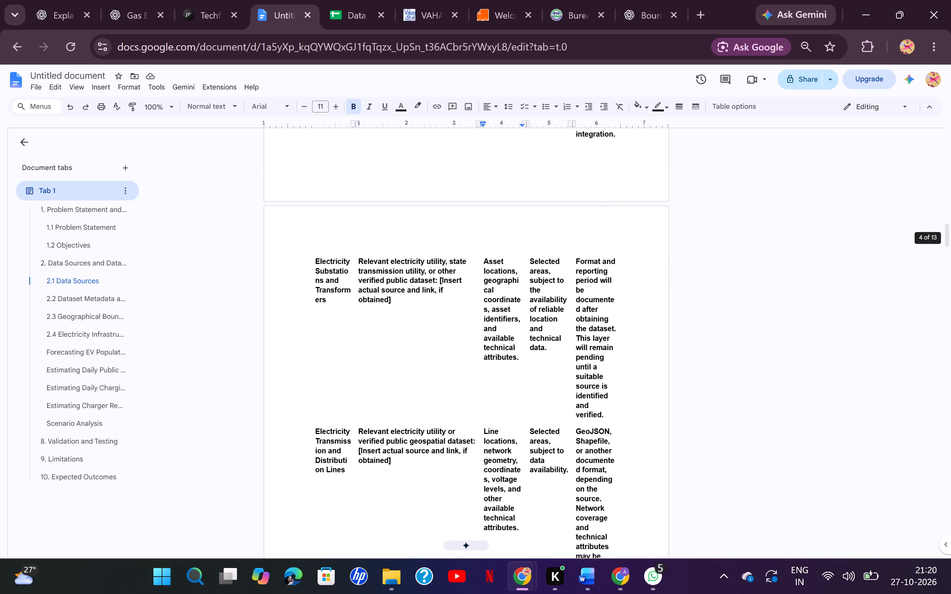
scroll(499, 376, down, 4)
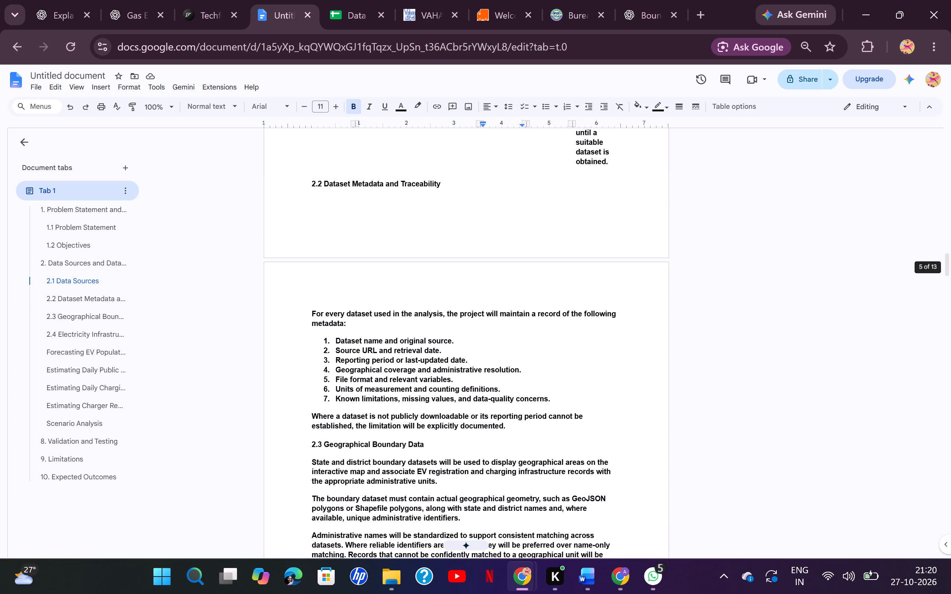
scroll(499, 376, down, 1)
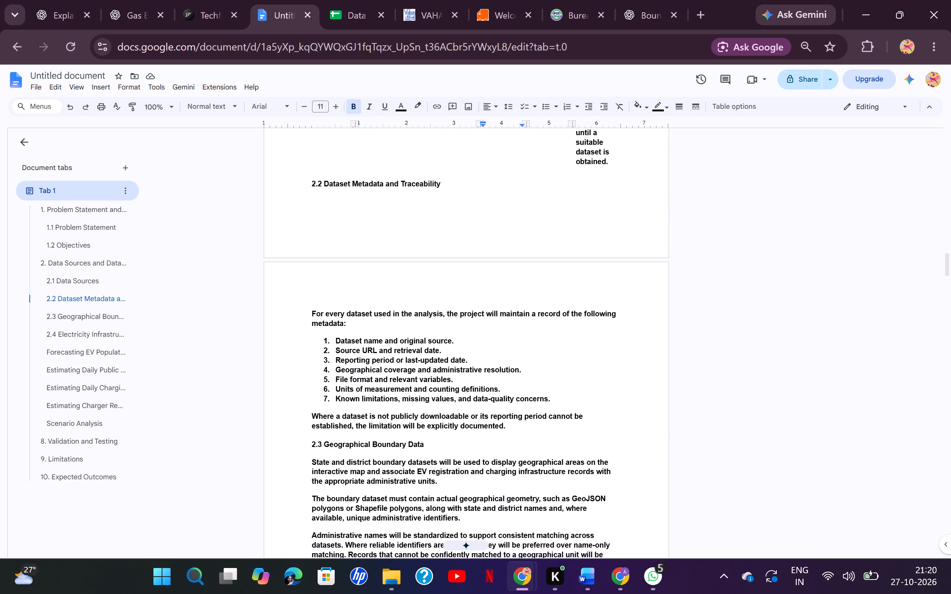
scroll(499, 376, down, 1)
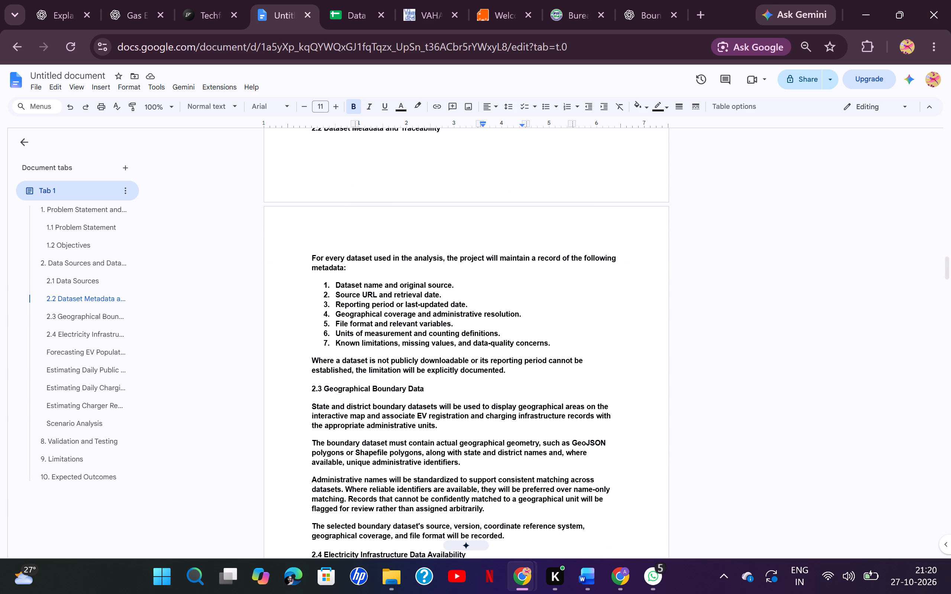
scroll(499, 376, down, 4)
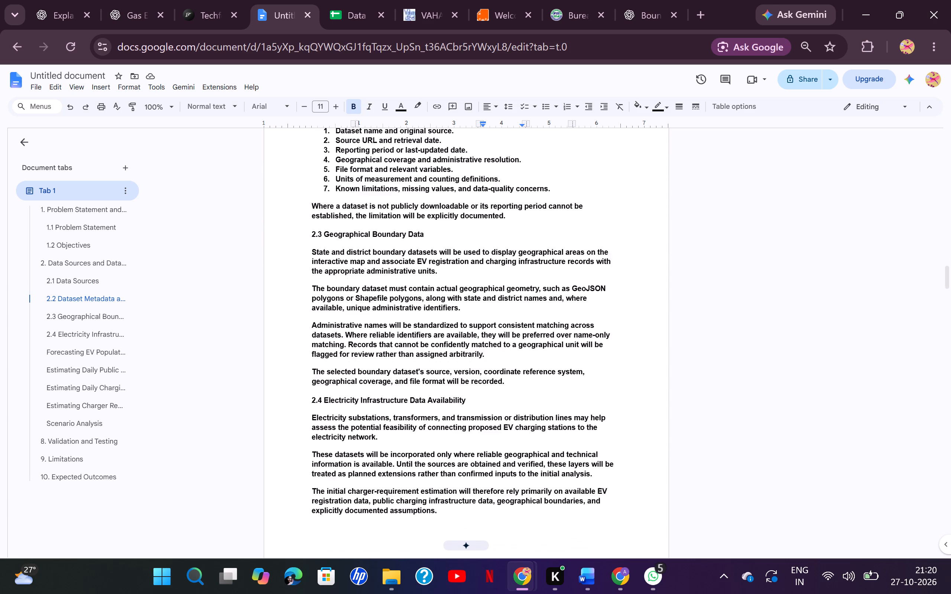
scroll(499, 376, down, 4)
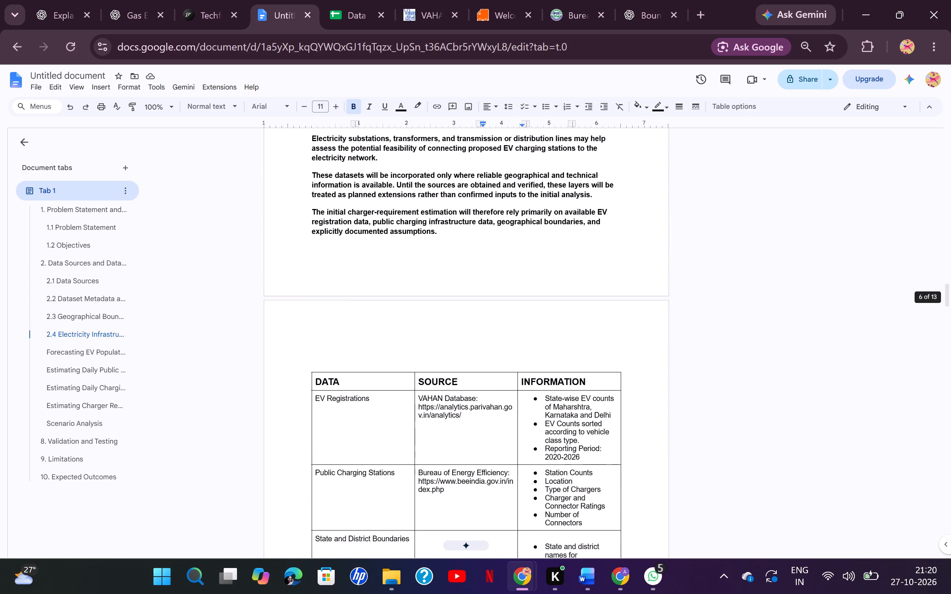
scroll(499, 376, down, 3)
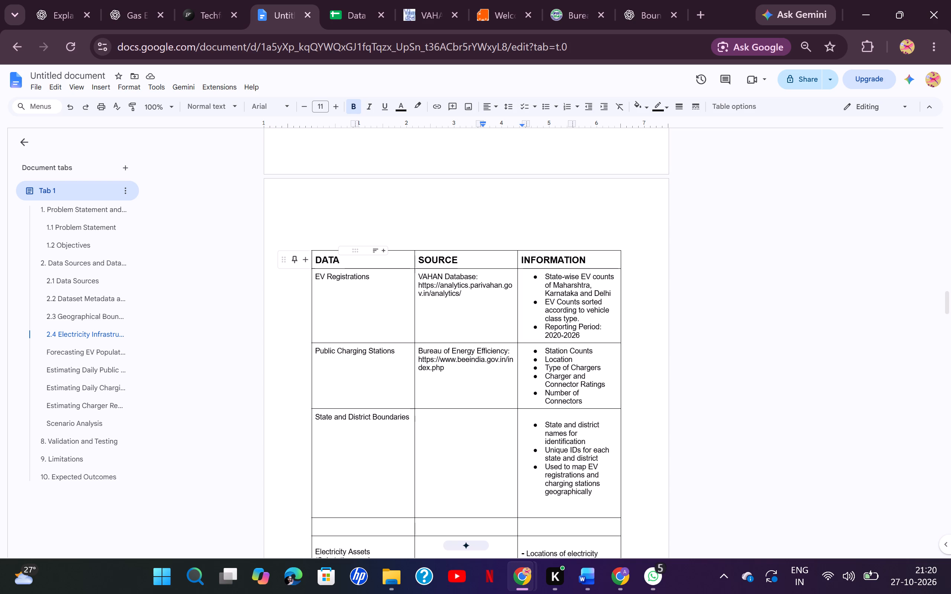
drag(315, 261, 556, 382)
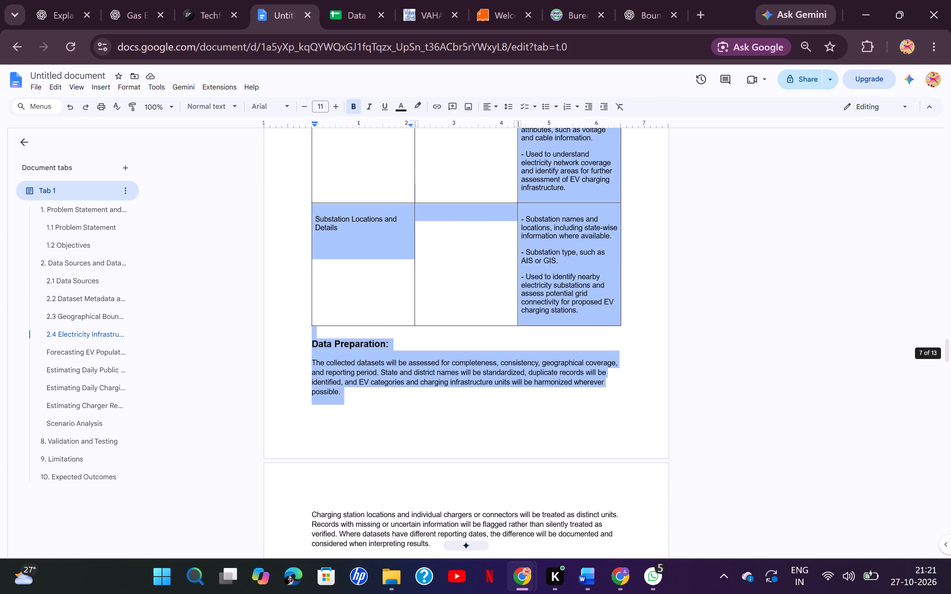
drag(556, 382, 566, 323)
key(BackSpace)
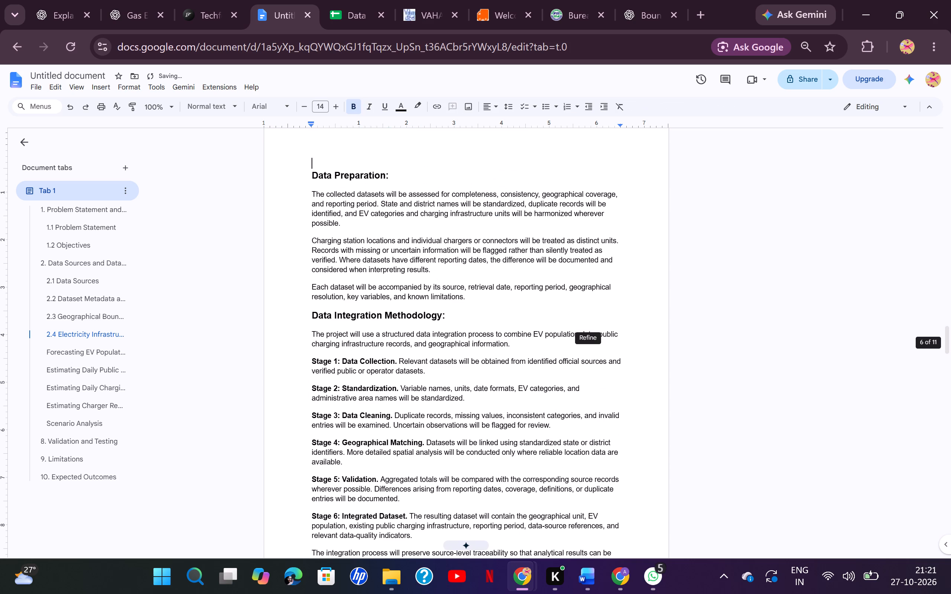
key(BackSpace)
key(BackSpace)
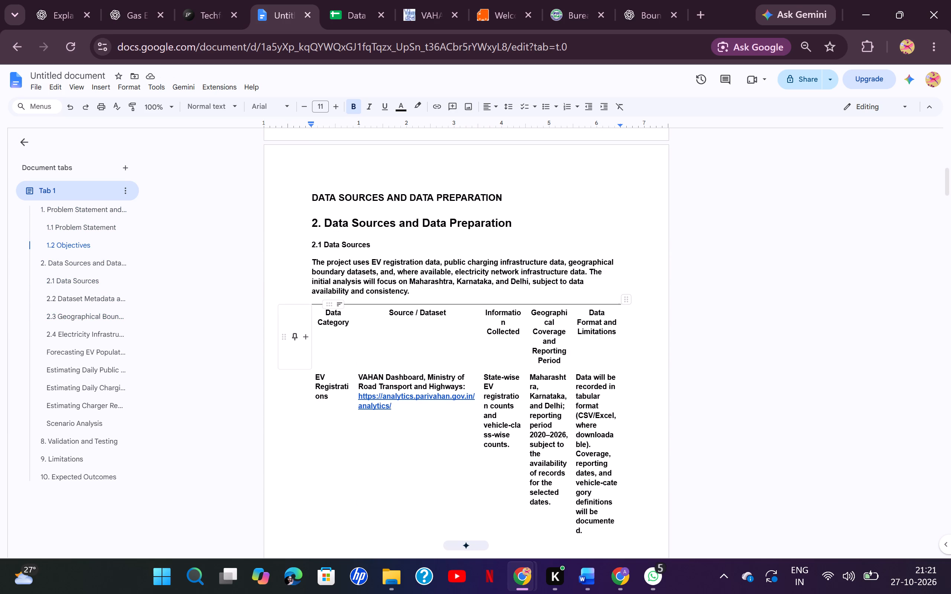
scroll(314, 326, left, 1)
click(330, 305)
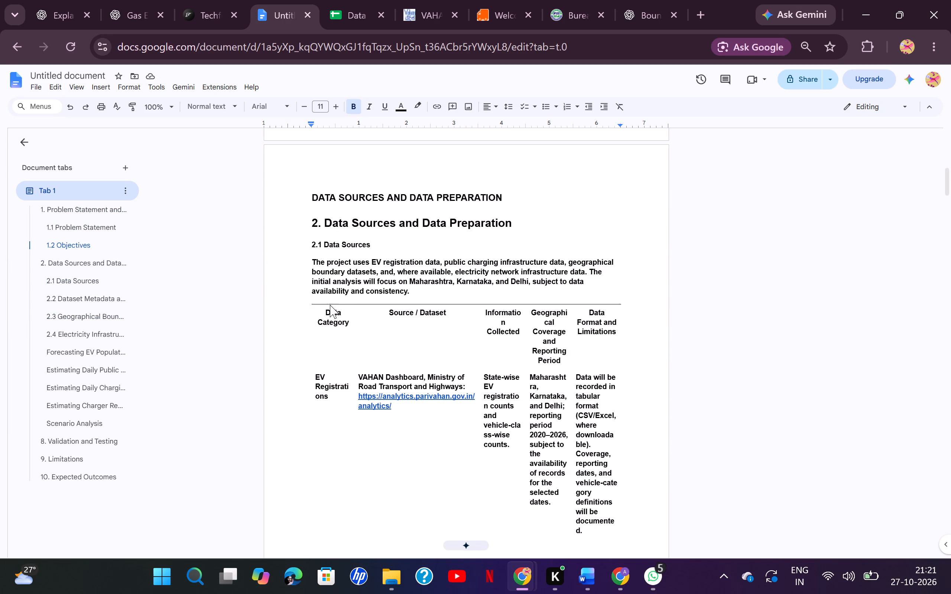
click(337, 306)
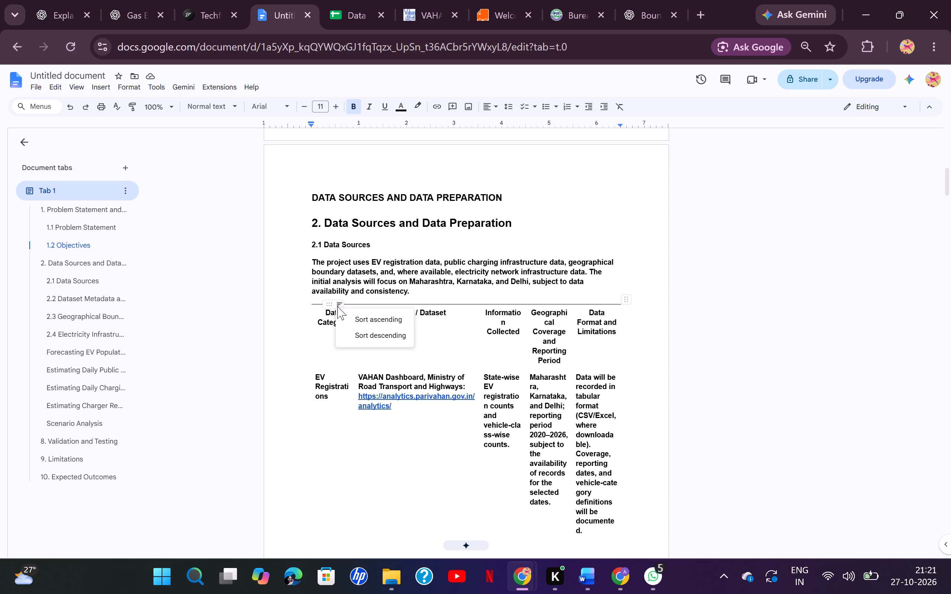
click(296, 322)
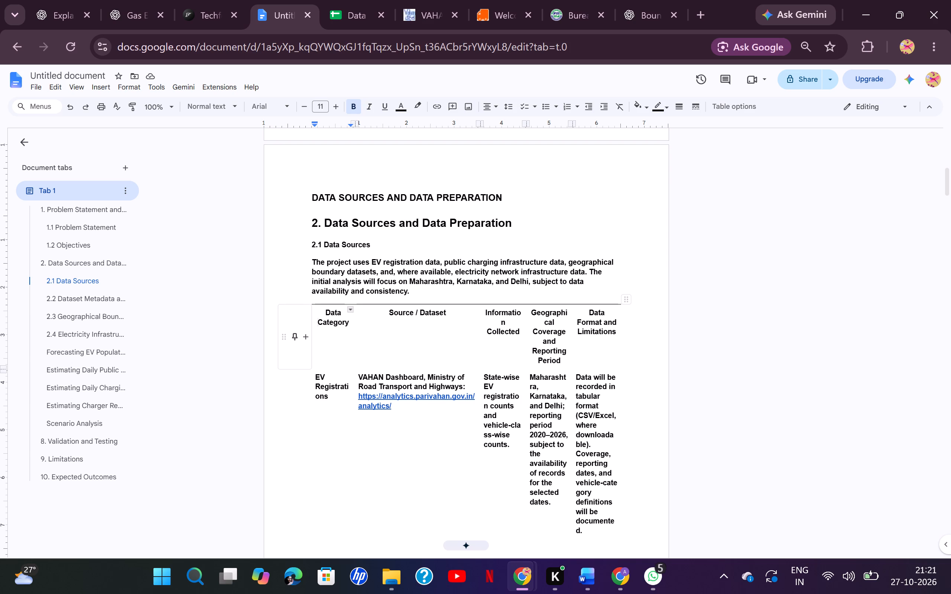
Give the Source / Dataset header cell of the data sources table a 1 pt outer border.
click(363, 342)
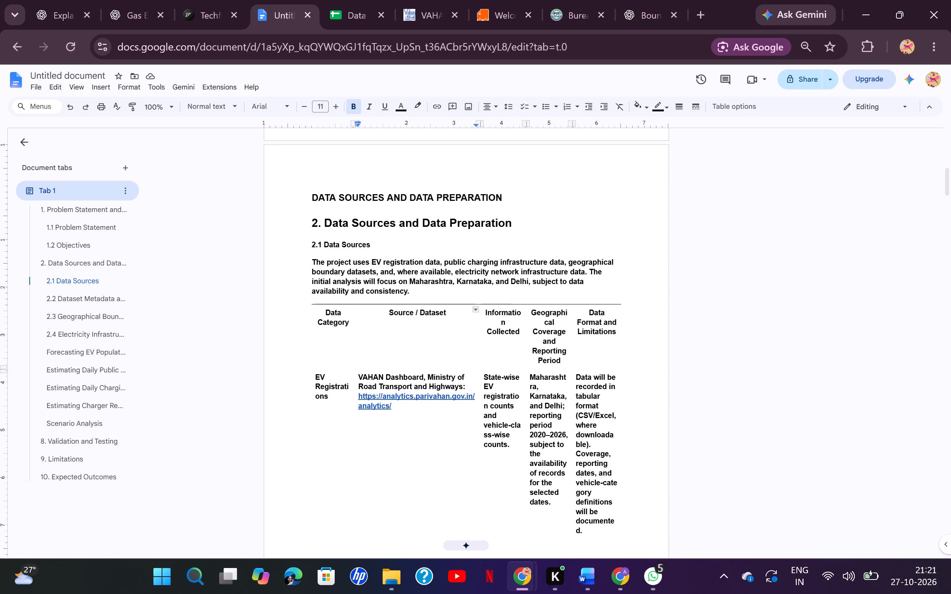
click(475, 308)
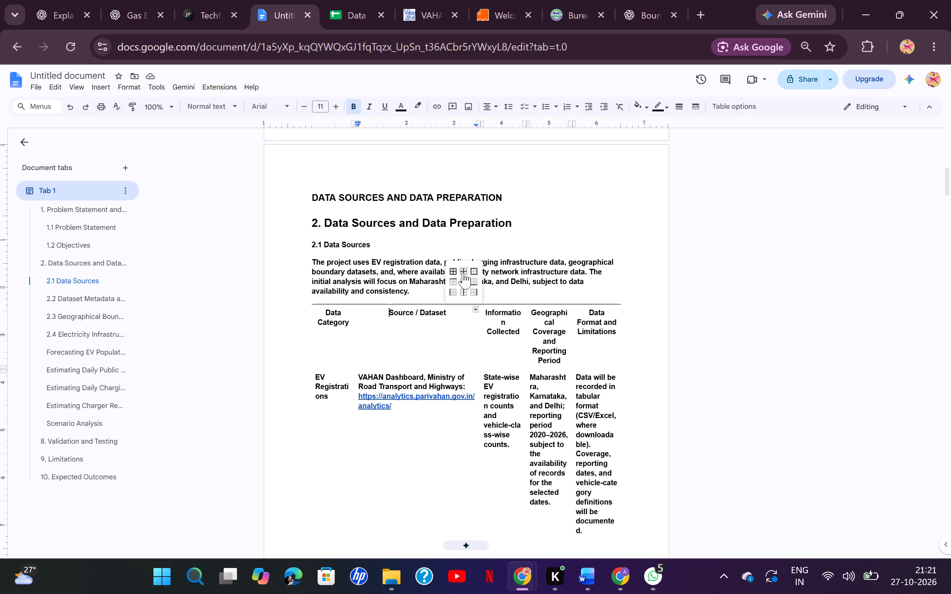
click(477, 269)
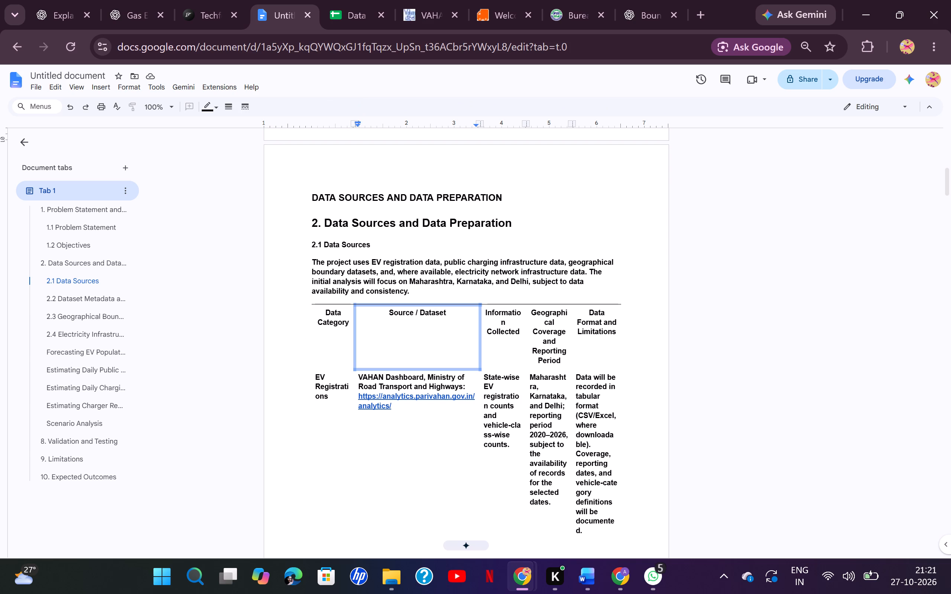
click(228, 106)
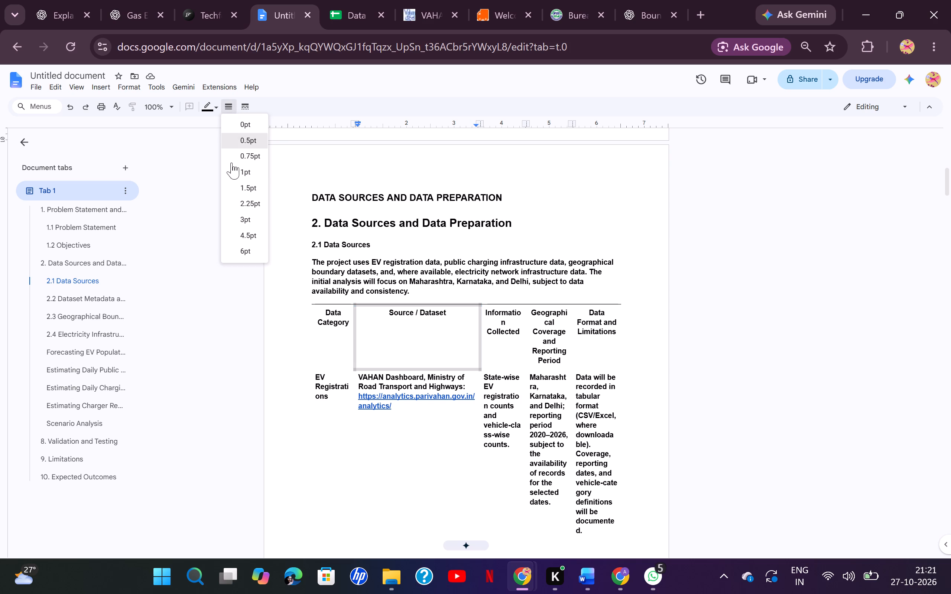
click(239, 173)
click(364, 409)
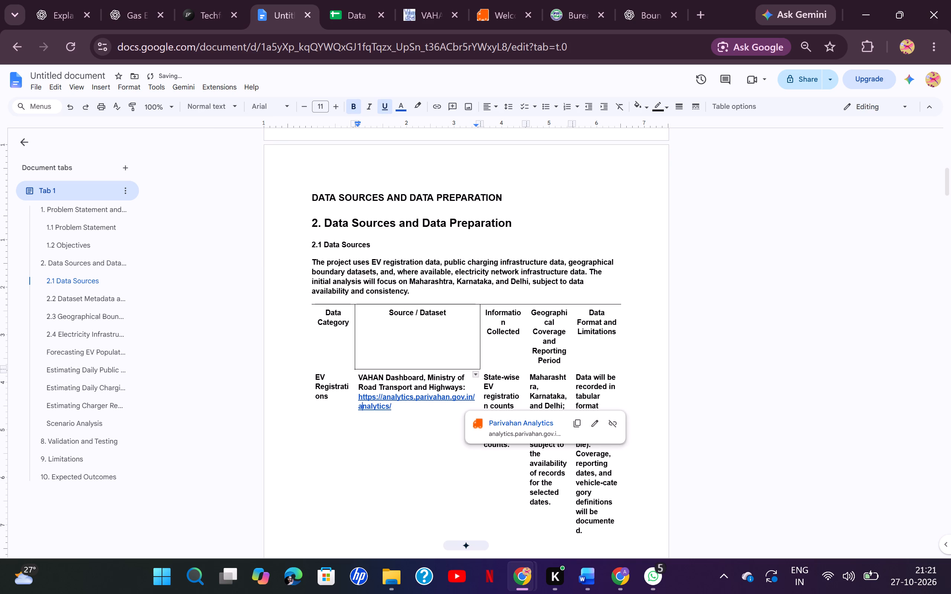
Give the Data Category header cell a 1 pt outer border on all four sides.
click(338, 309)
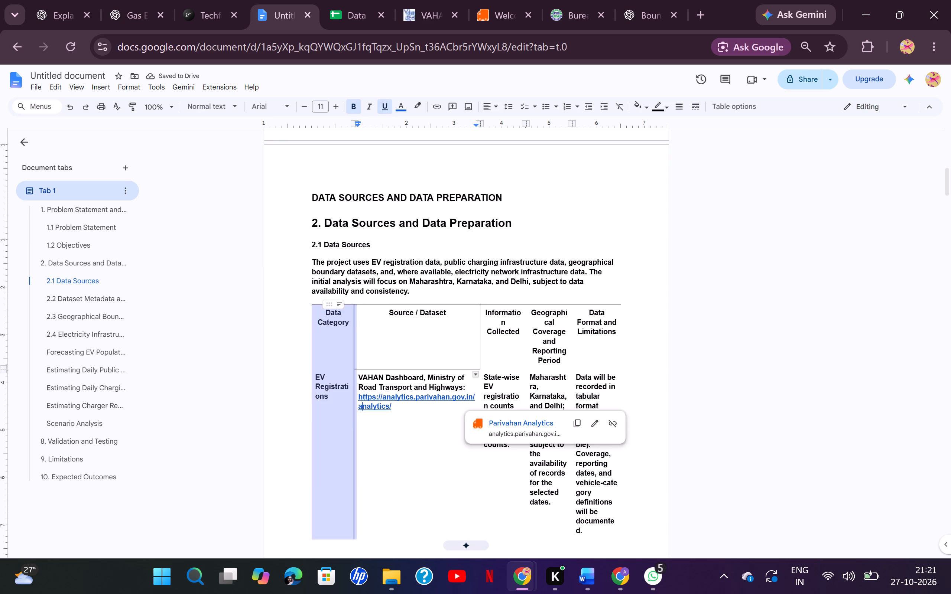
click(337, 304)
click(330, 304)
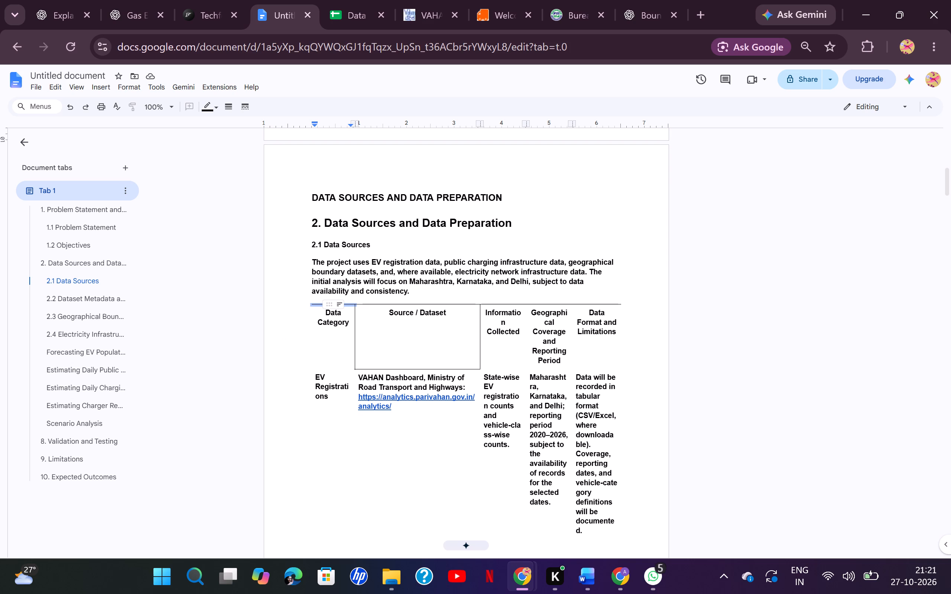
click(331, 308)
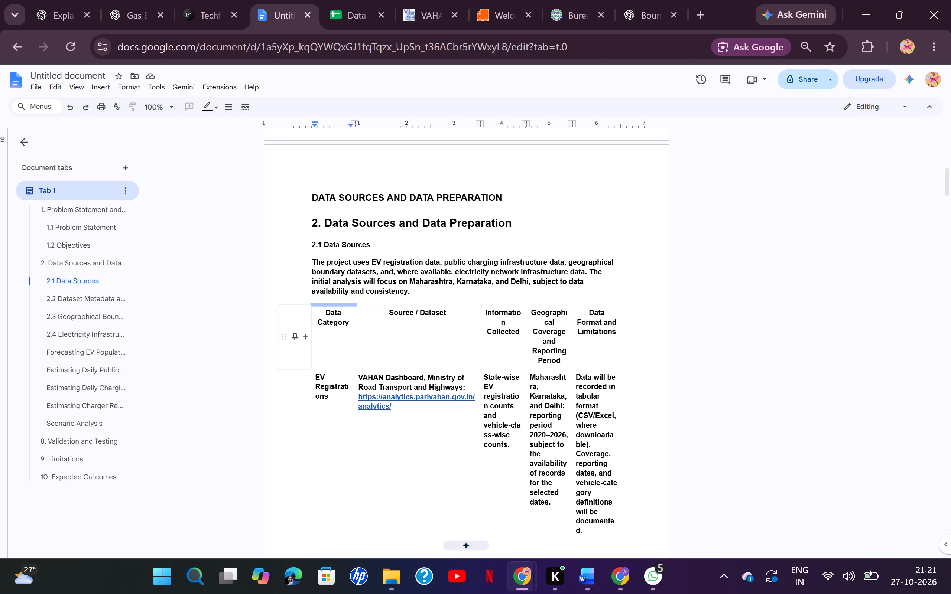
click(316, 307)
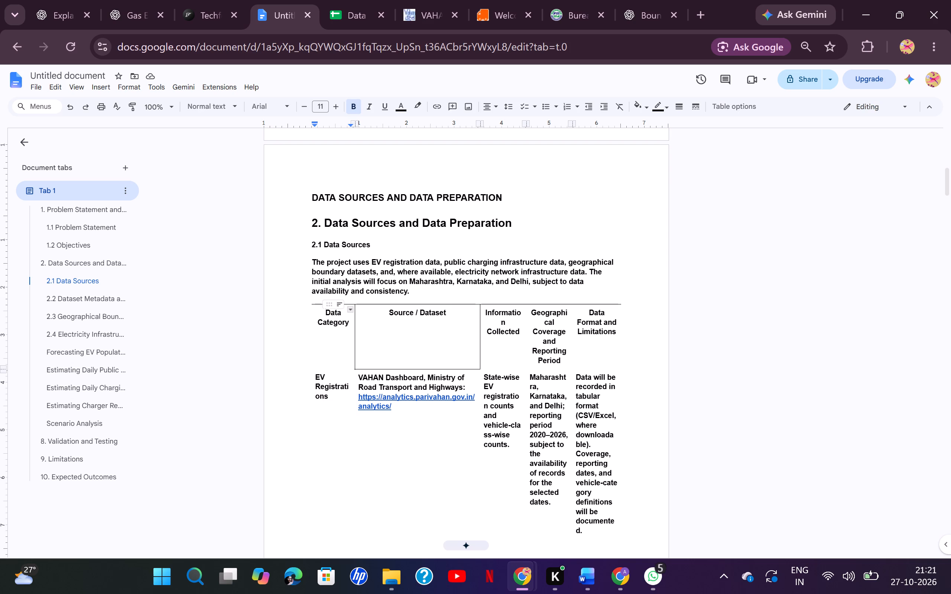
click(350, 313)
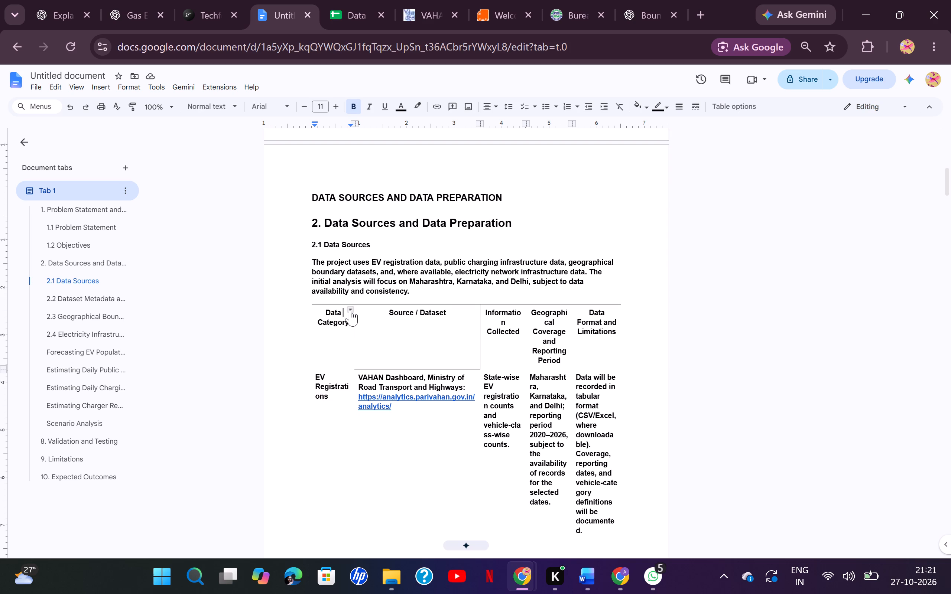
click(350, 310)
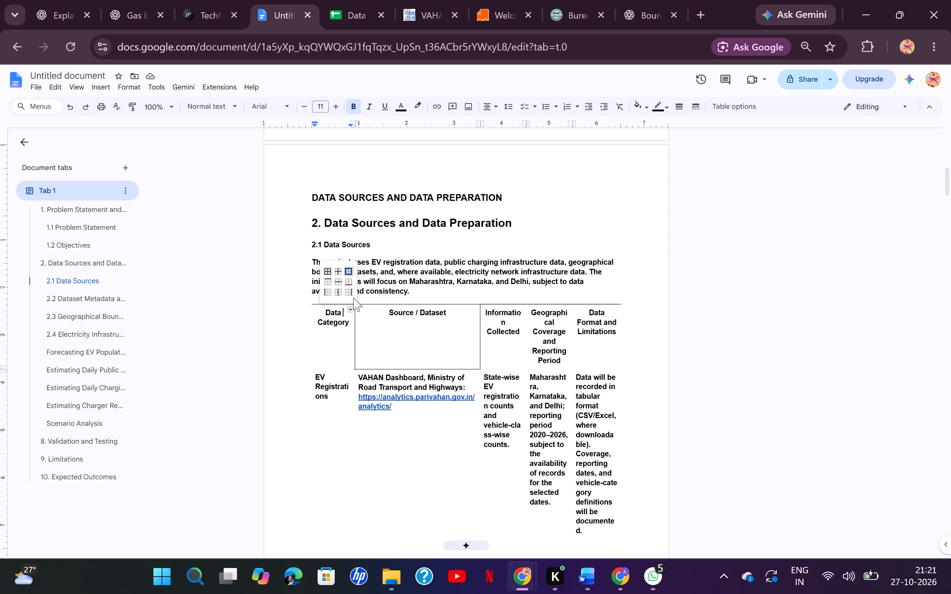
click(346, 270)
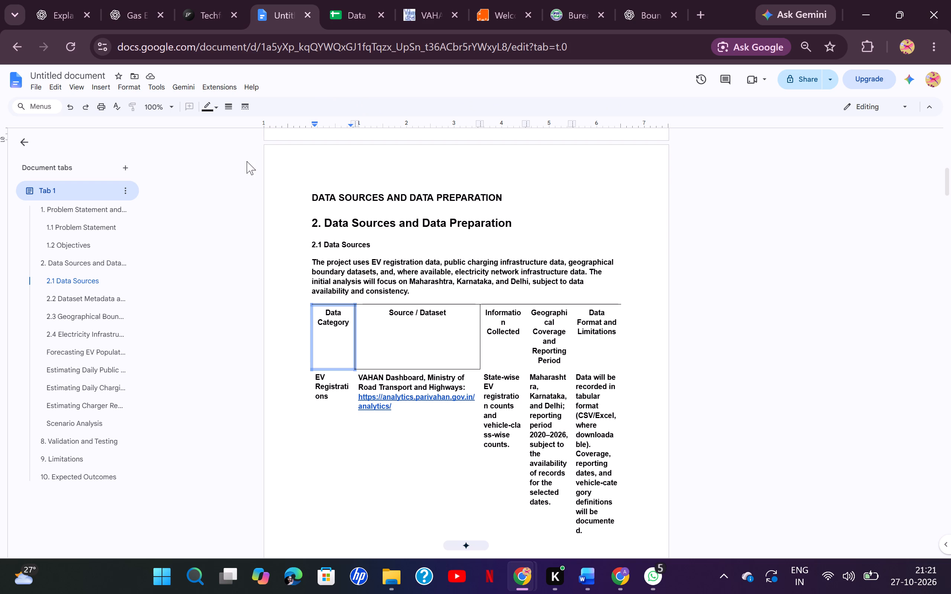
click(228, 105)
click(243, 177)
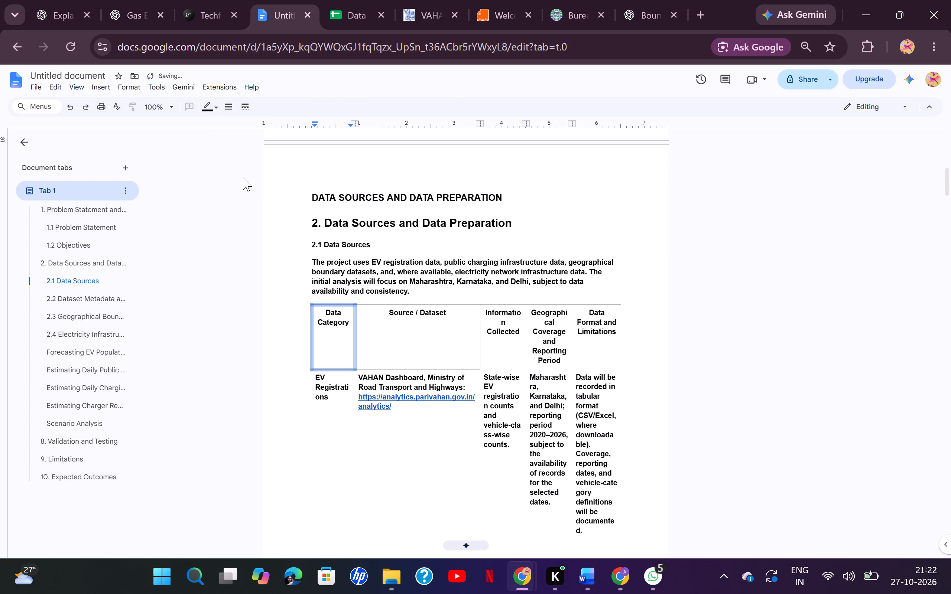
click(451, 407)
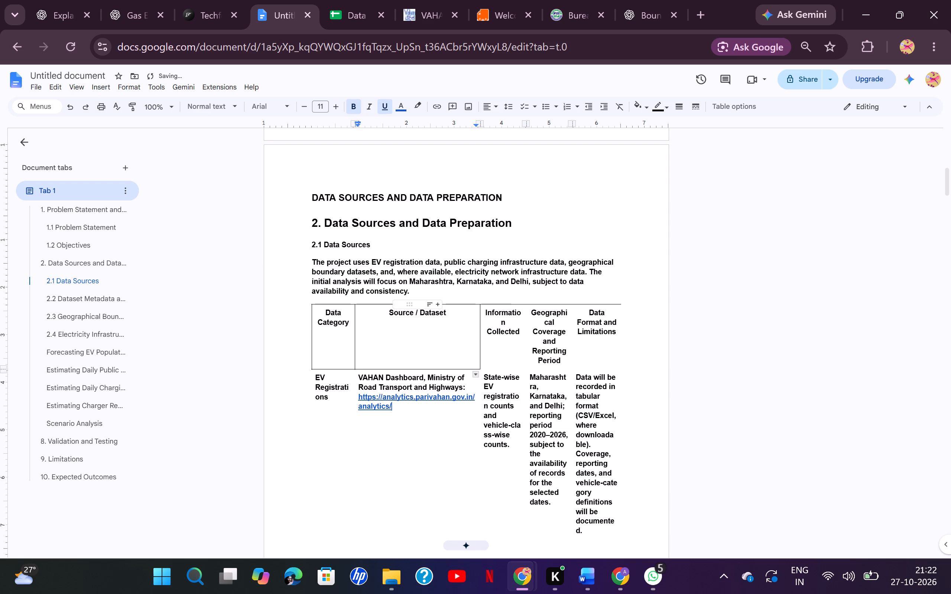
Set the header row's remaining vertical borders to 1 pt: both sides of Geographical Coverage and Reporting Period, and the right edge of Data Format and Limitations.
click(525, 339)
click(525, 339)
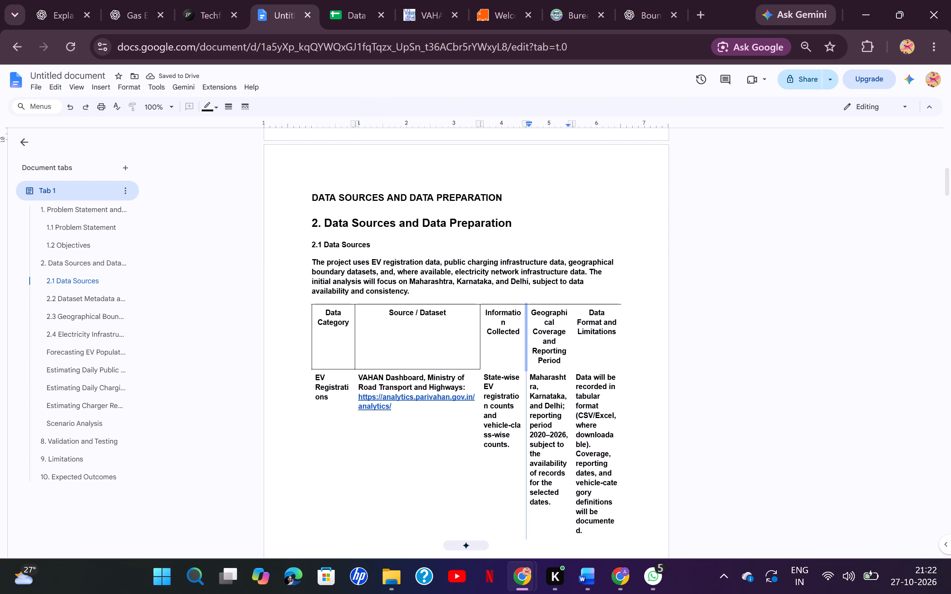
click(227, 112)
click(240, 168)
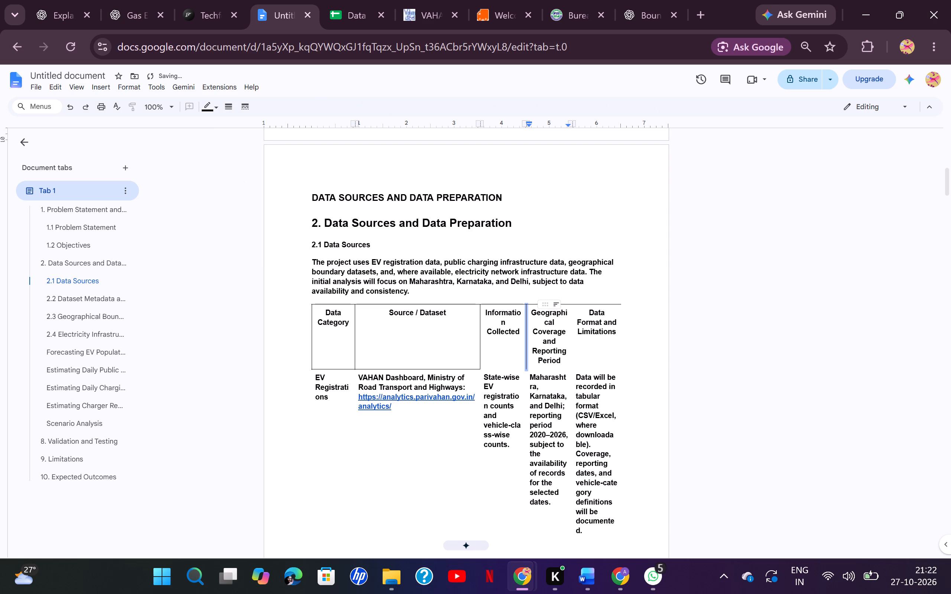
click(572, 328)
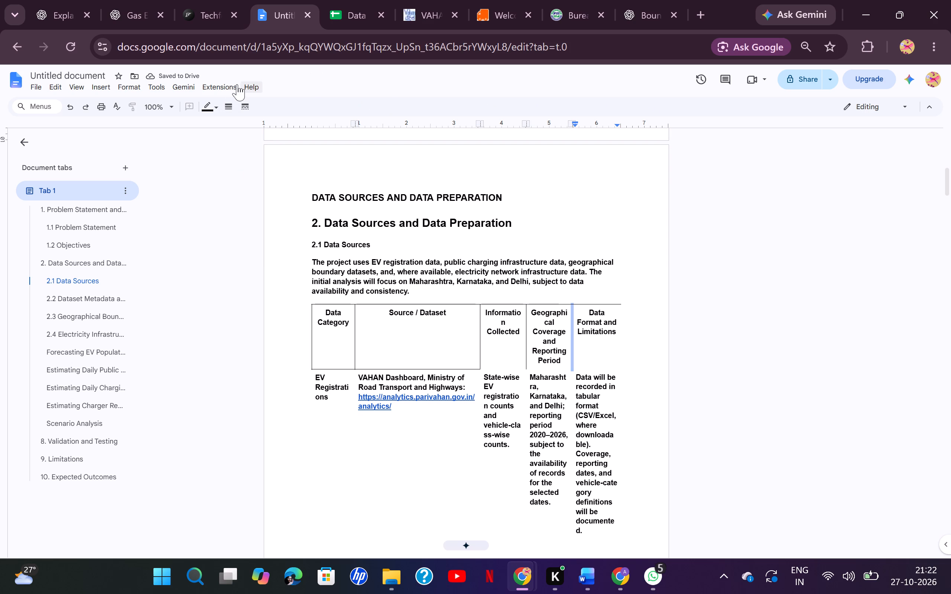
click(233, 105)
click(241, 168)
click(617, 333)
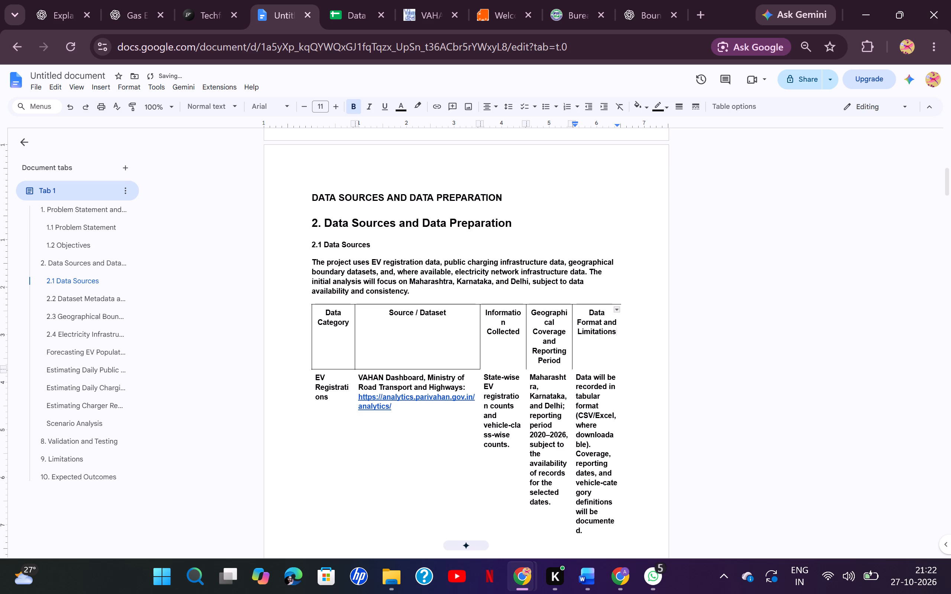
click(622, 317)
click(342, 114)
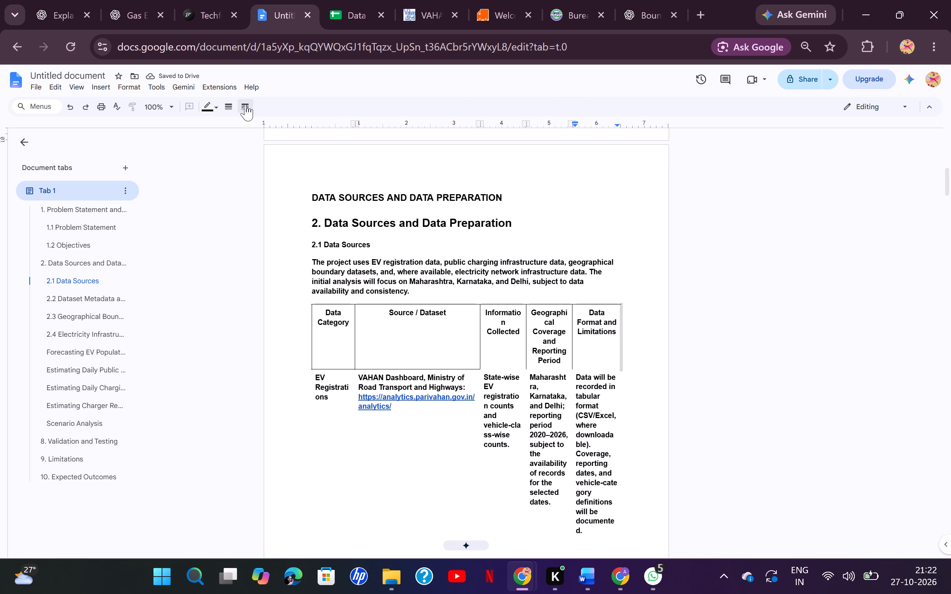
click(231, 106)
click(242, 169)
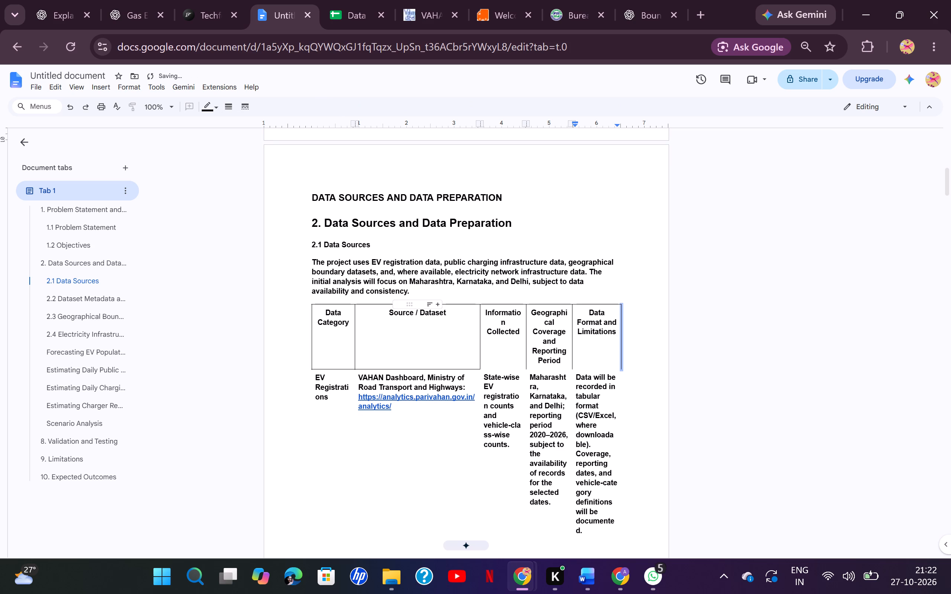
Set the left border of the EV Registrations cell to 1 pt.
click(331, 405)
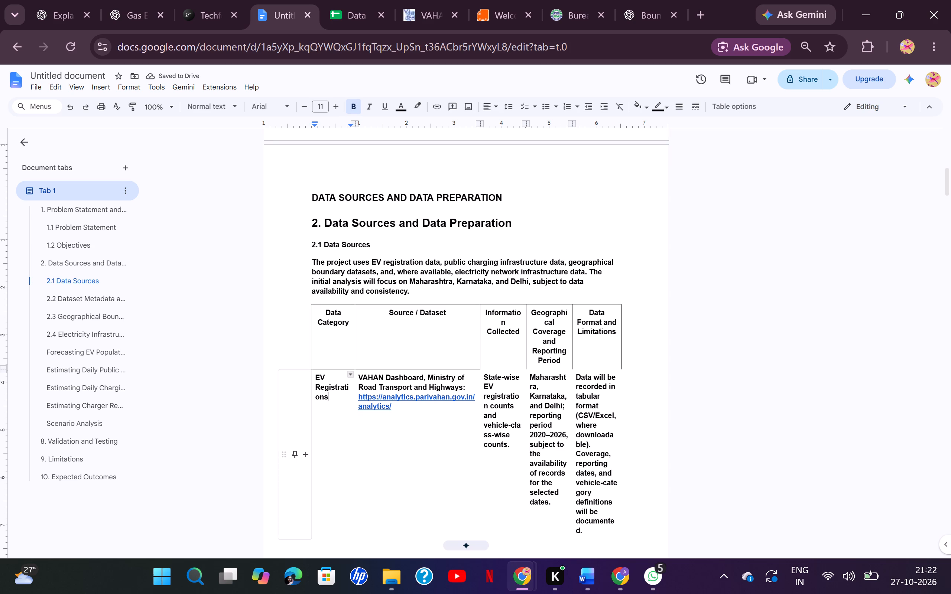
click(313, 384)
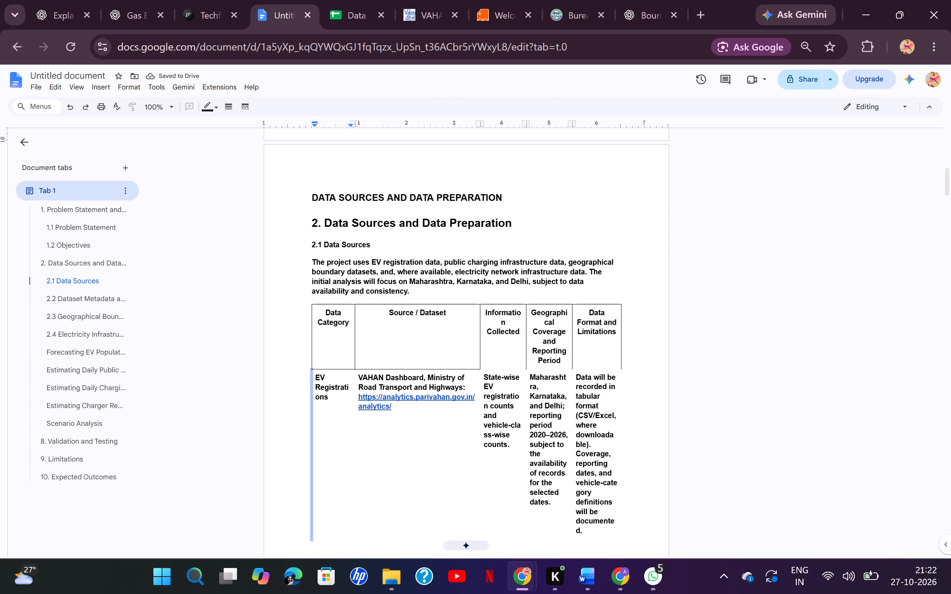
click(224, 104)
click(240, 170)
Give the VAHAN Dashboard source cell in the EV Registrations row a 1 pt outer border.
click(401, 386)
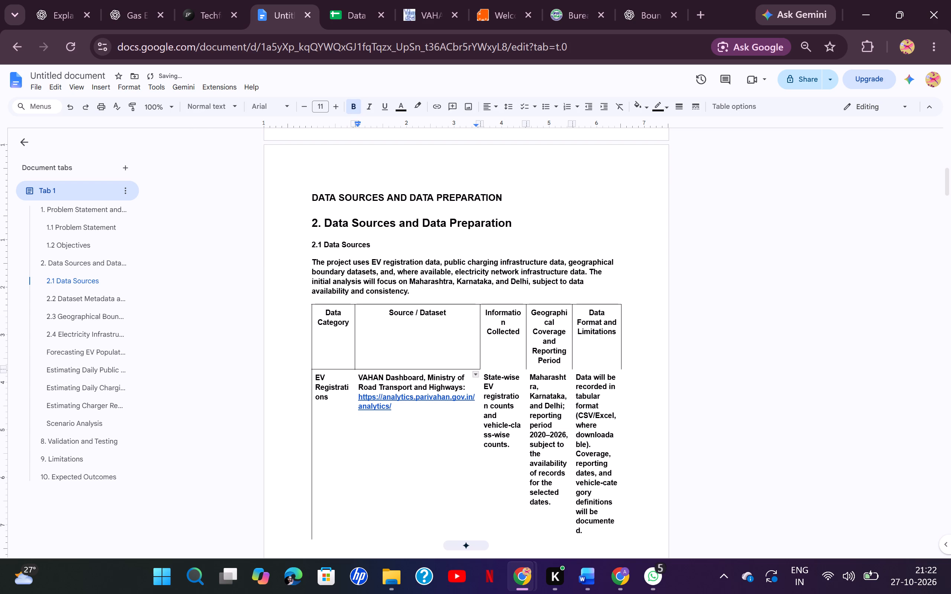
click(475, 374)
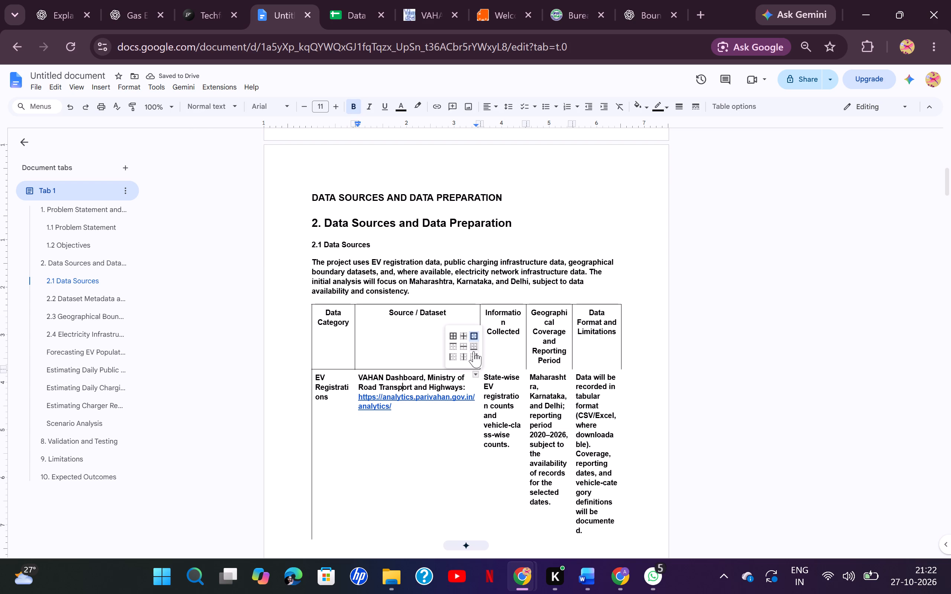
click(471, 336)
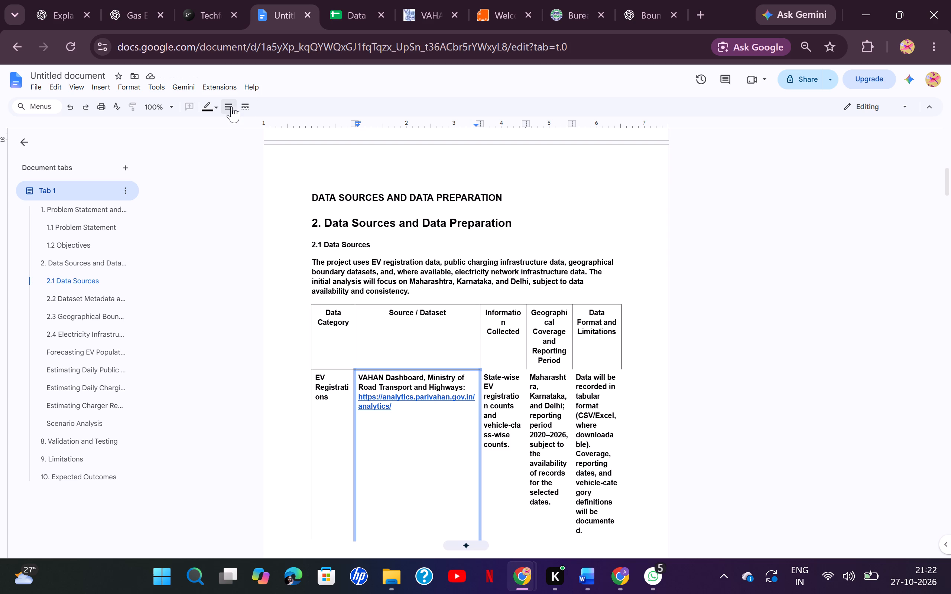
click(230, 105)
click(235, 170)
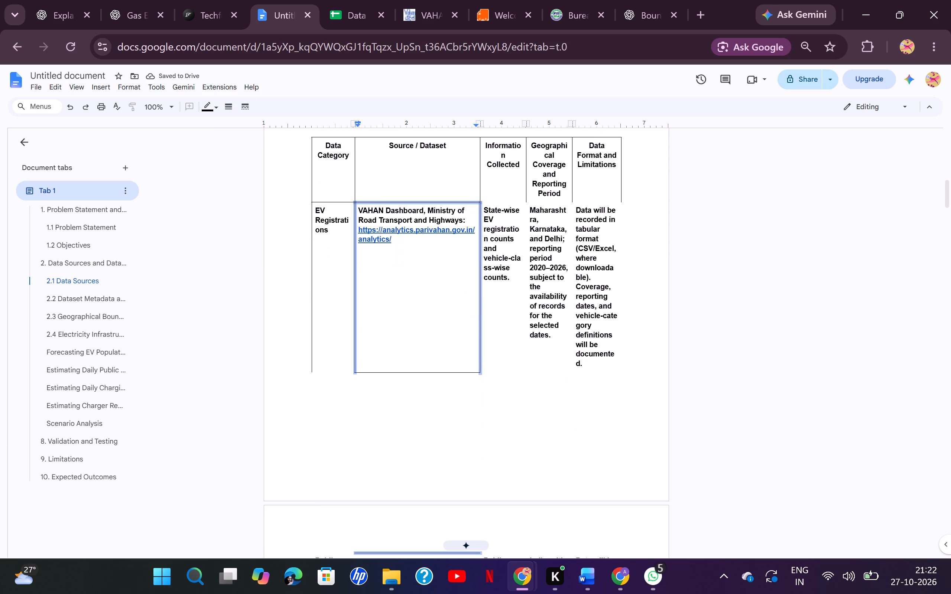
Give the Public Charging Stations category cell a 1 pt outer border.
click(516, 278)
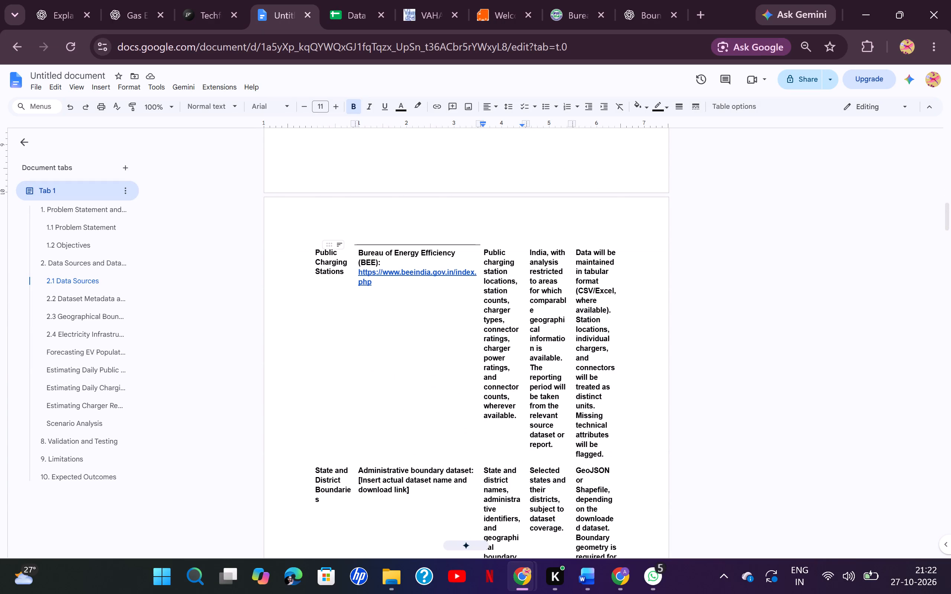
click(350, 260)
click(350, 251)
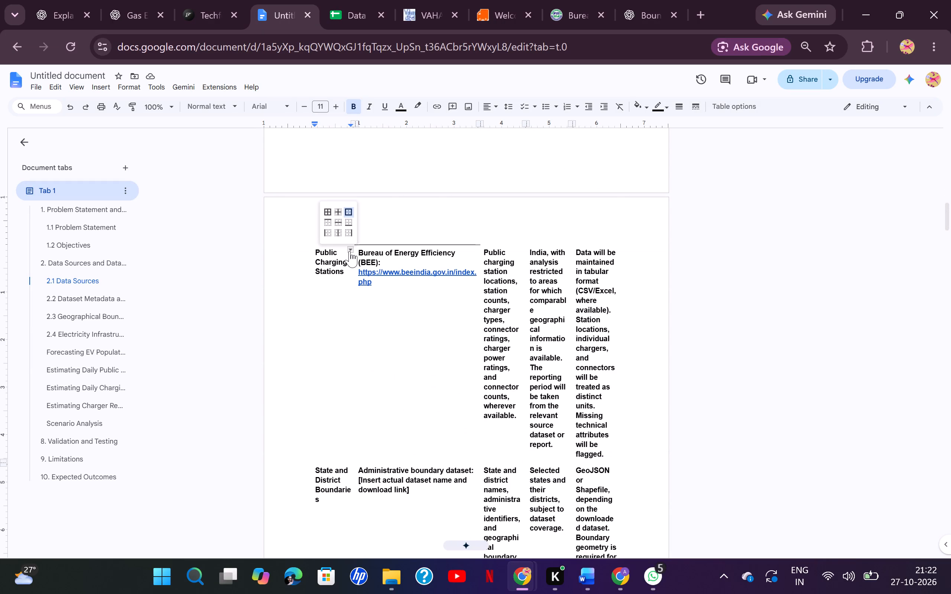
click(349, 211)
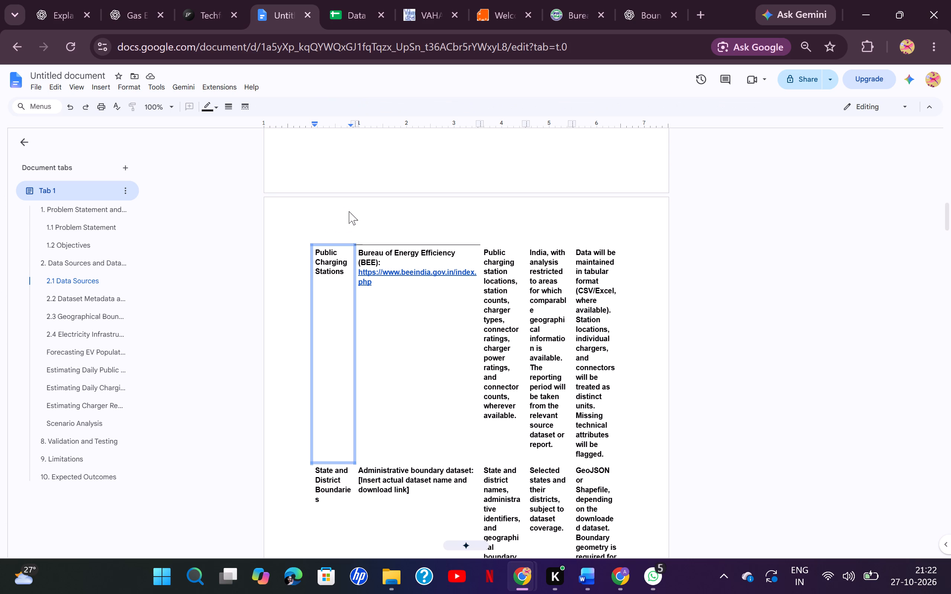
click(229, 108)
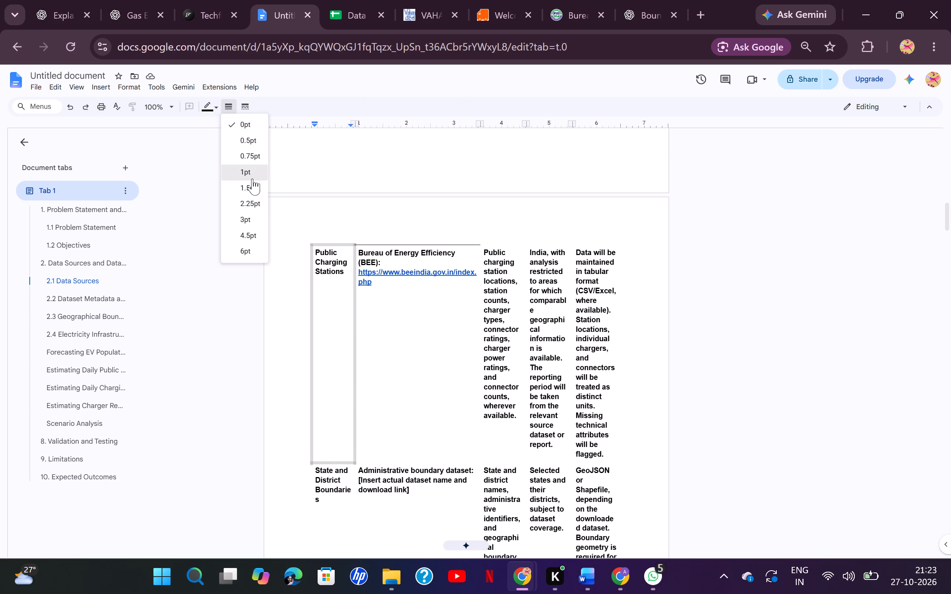
click(256, 174)
Set all borders of the EV Registrations row's Information Collected cell to 1 pt.
click(491, 366)
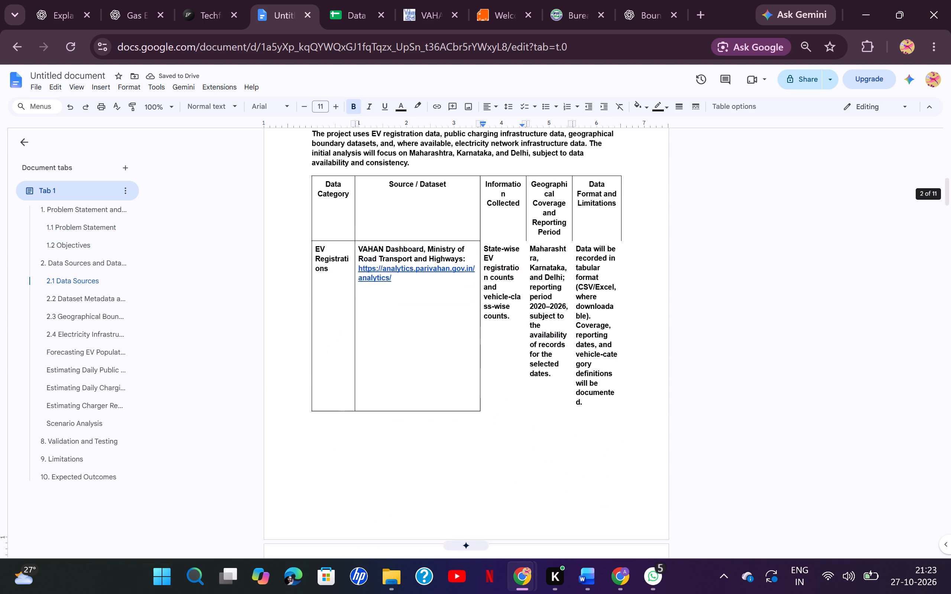
click(508, 416)
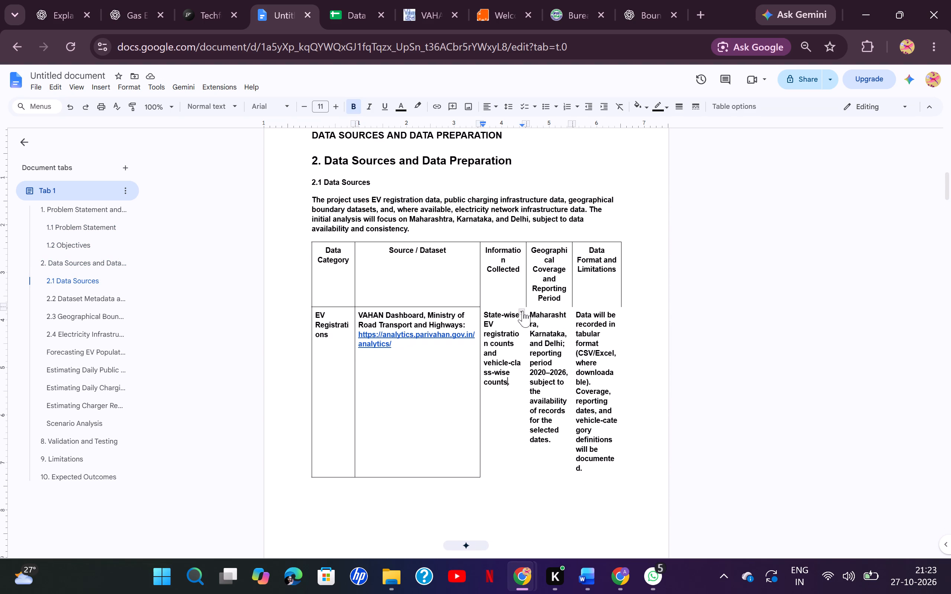
click(523, 311)
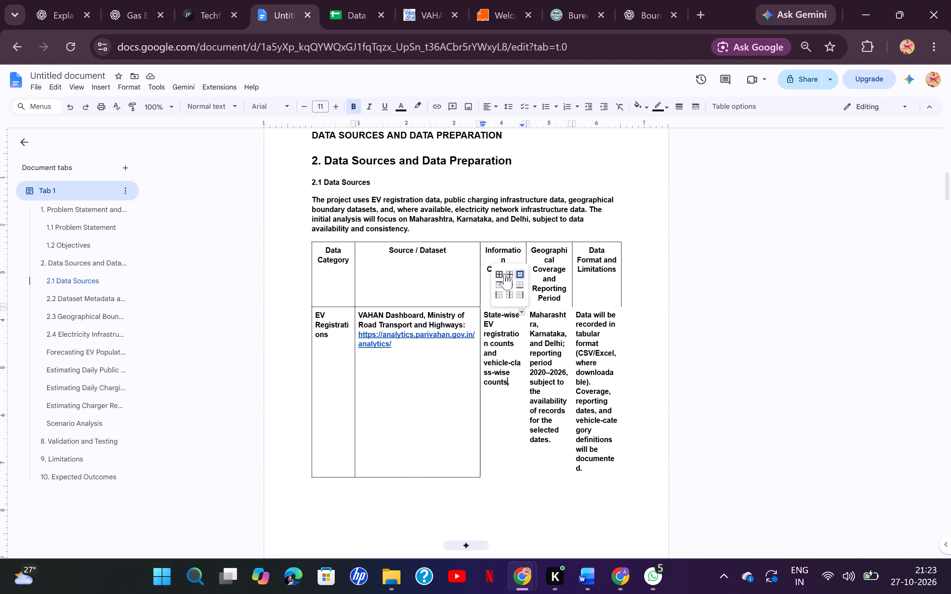
click(501, 273)
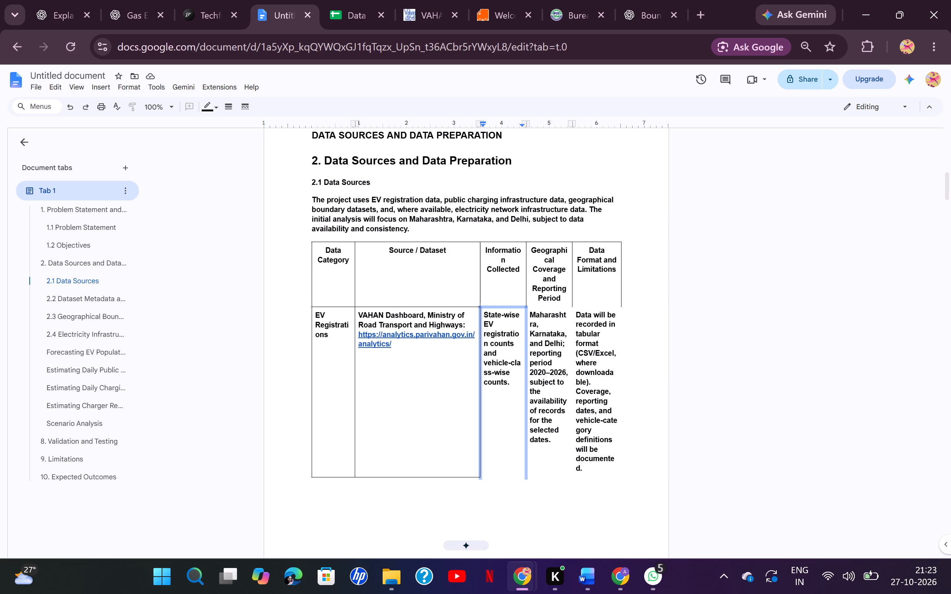
click(226, 108)
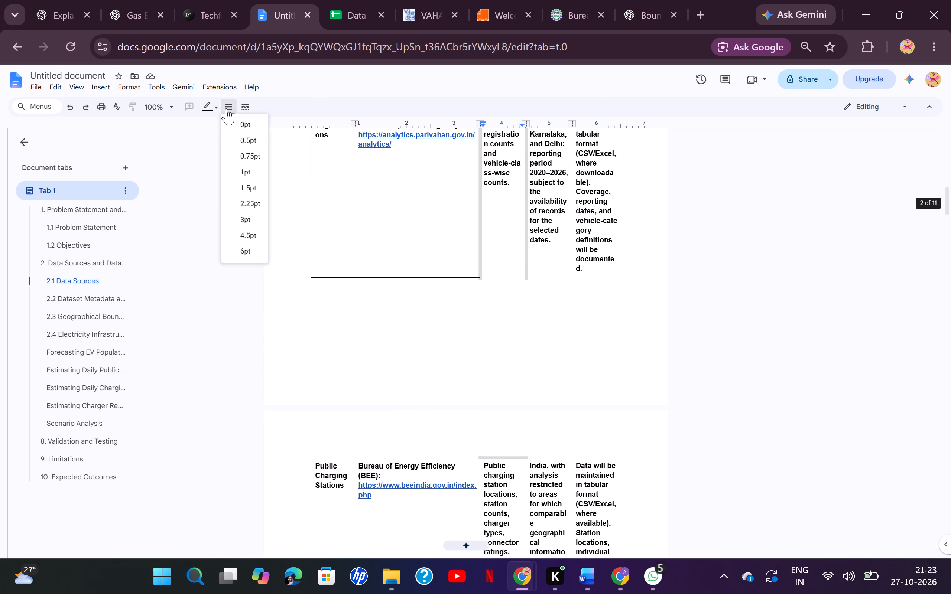
click(249, 171)
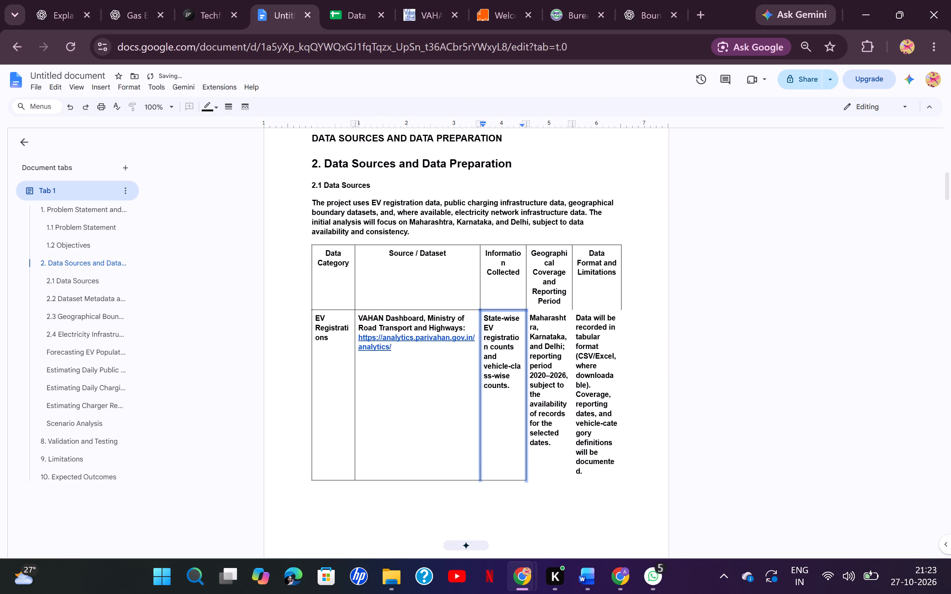
Complete the header row at 1 pt: all borders of Data Format and Limitations, and the bottom edge of Geographical Coverage and Reporting Period.
click(624, 246)
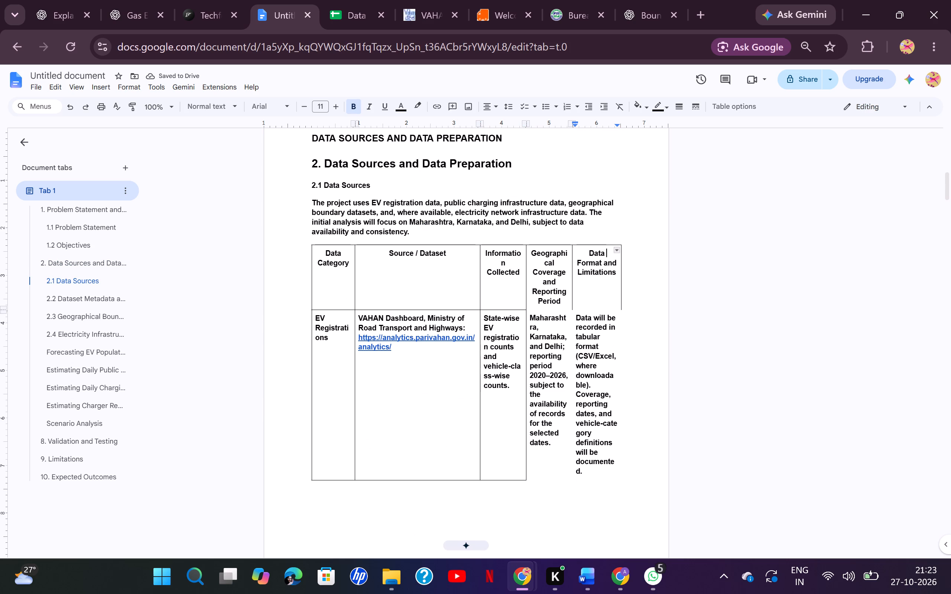
click(618, 252)
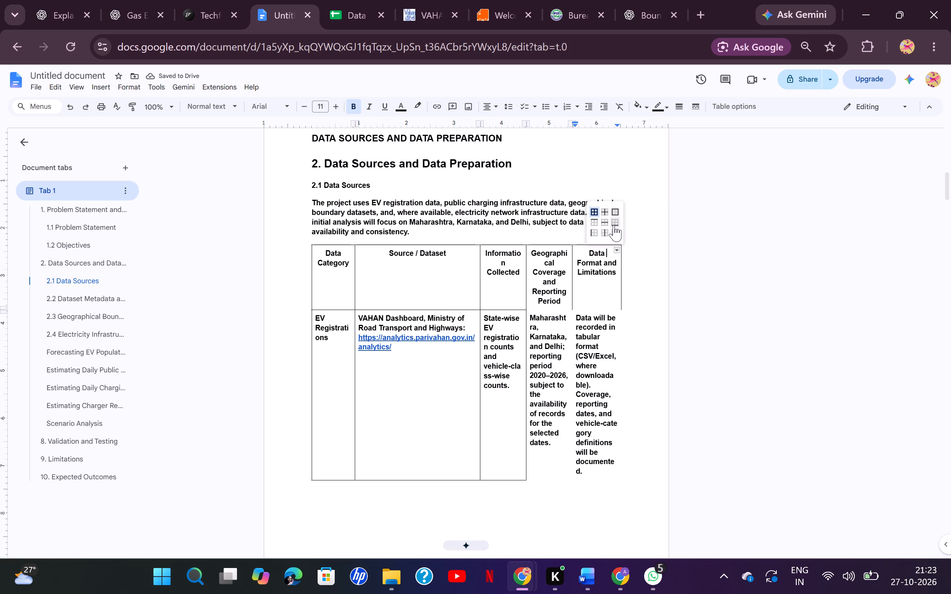
click(592, 208)
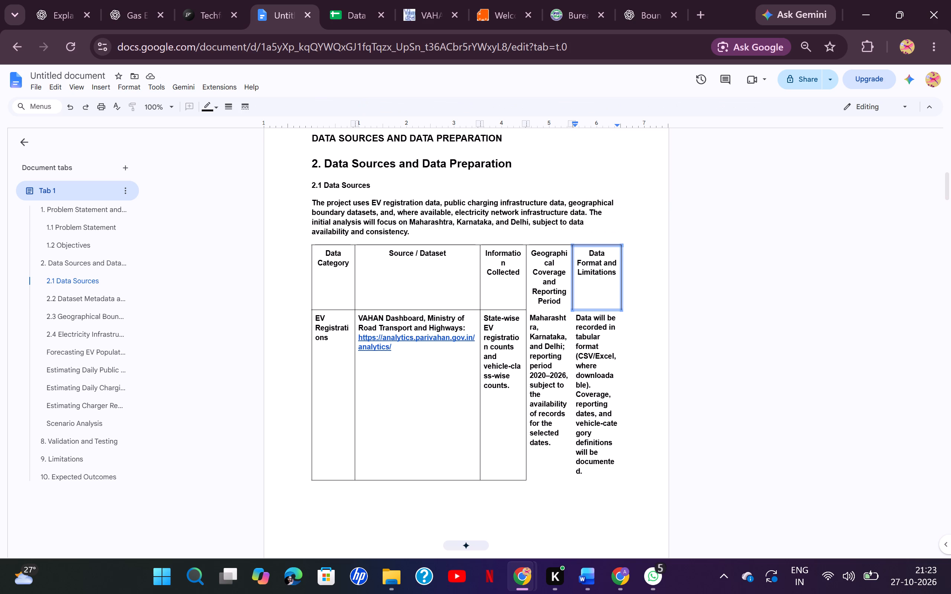
click(226, 106)
click(251, 170)
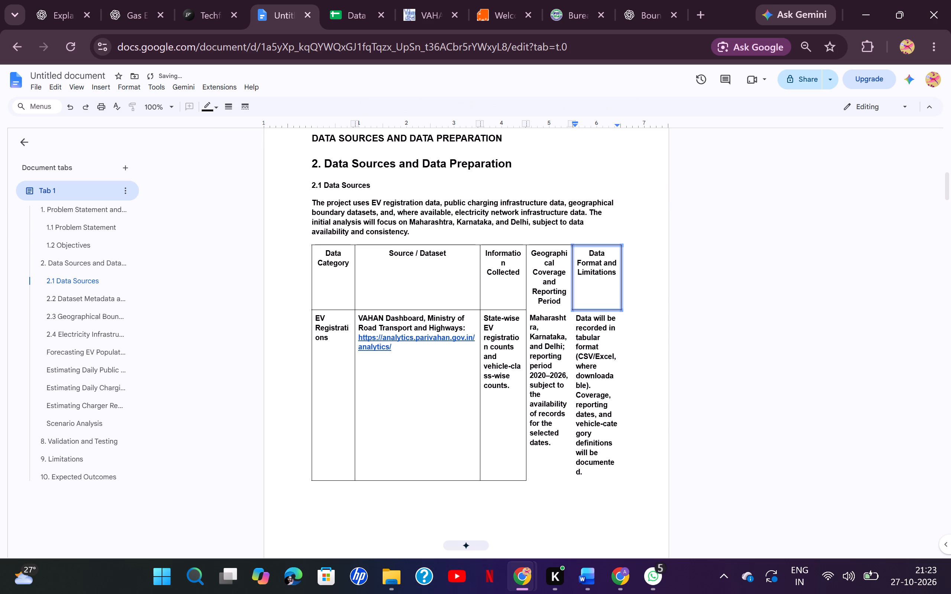
click(555, 339)
click(548, 310)
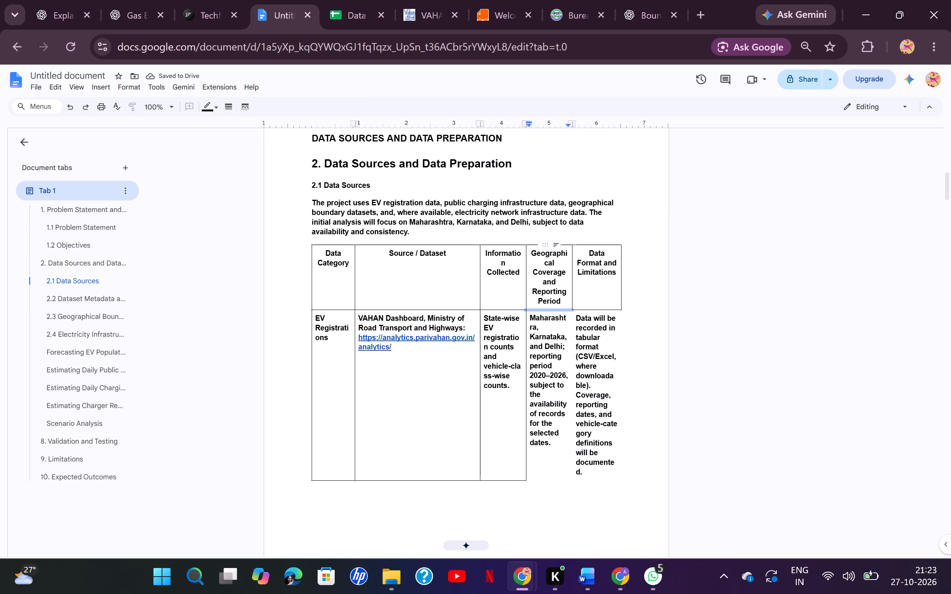
click(230, 104)
click(241, 169)
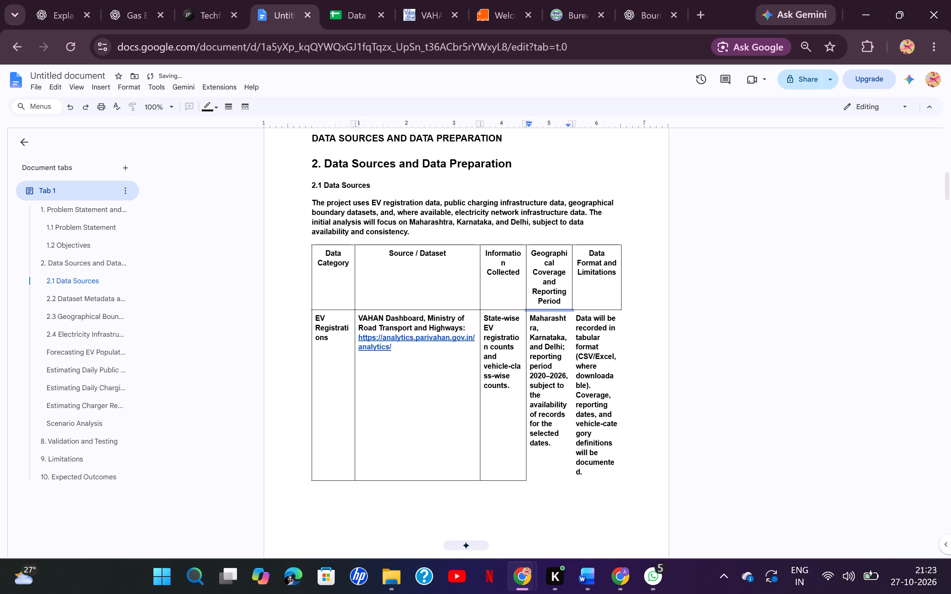
Give the EV Registrations row's Geographical Coverage and Reporting Period cell 1 pt borders.
click(570, 332)
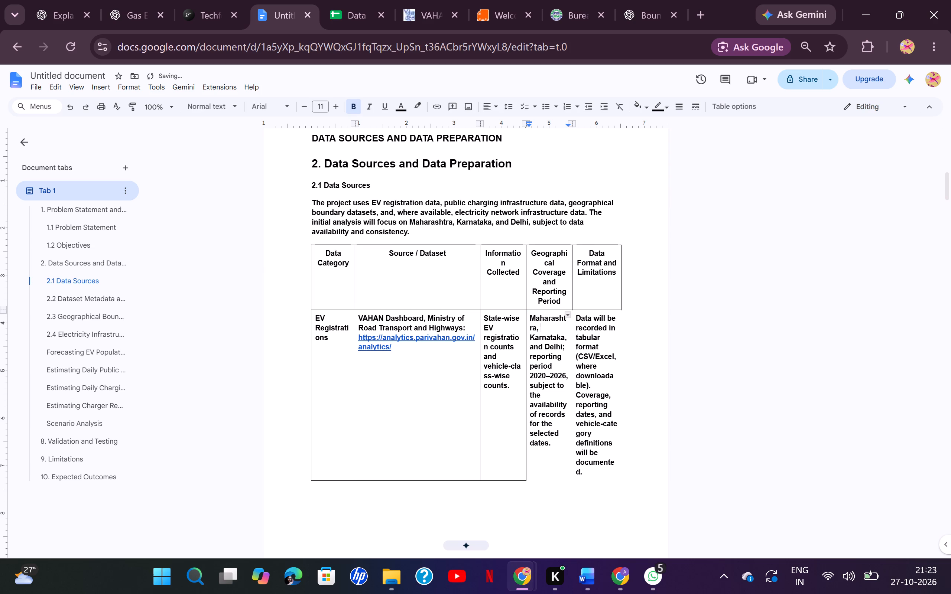
click(569, 319)
click(568, 312)
click(547, 276)
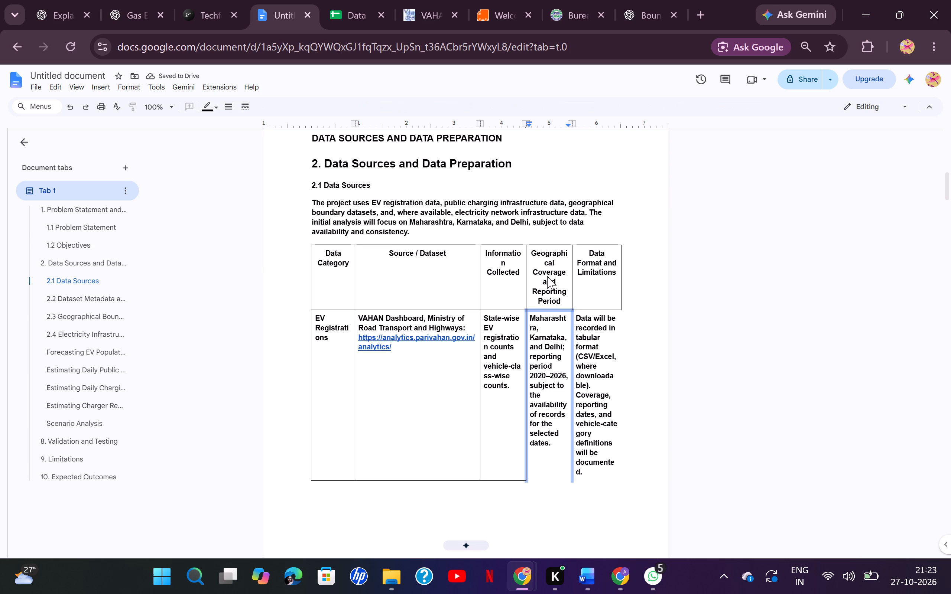
click(227, 102)
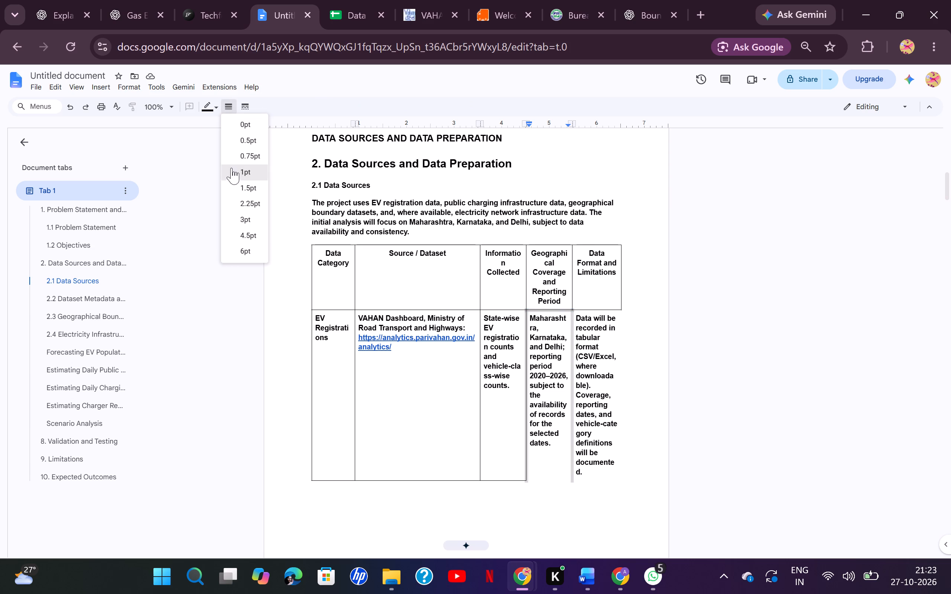
click(231, 169)
Set all borders of the EV Registrations row's Data Format and Limitations cell to 1 pt.
click(689, 364)
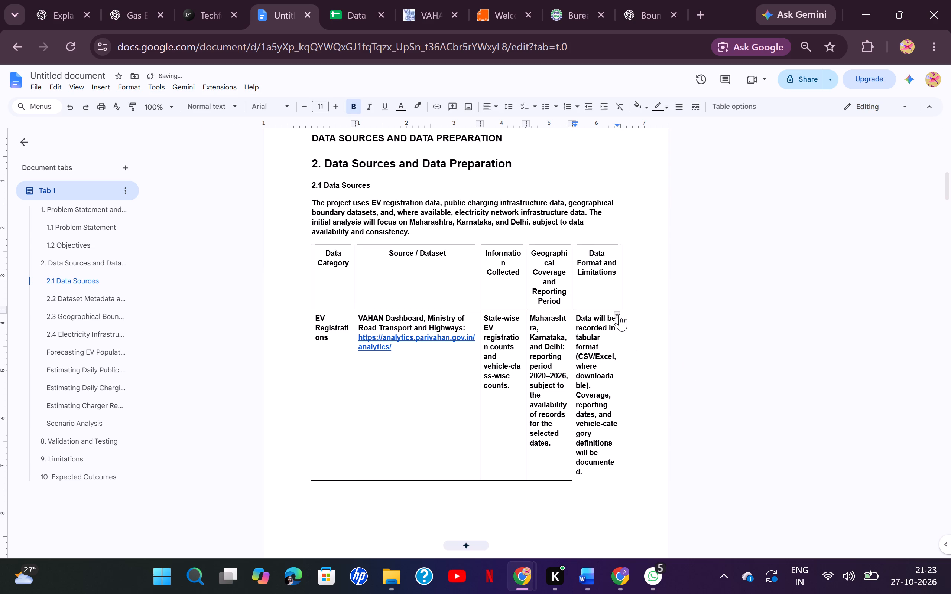
click(619, 314)
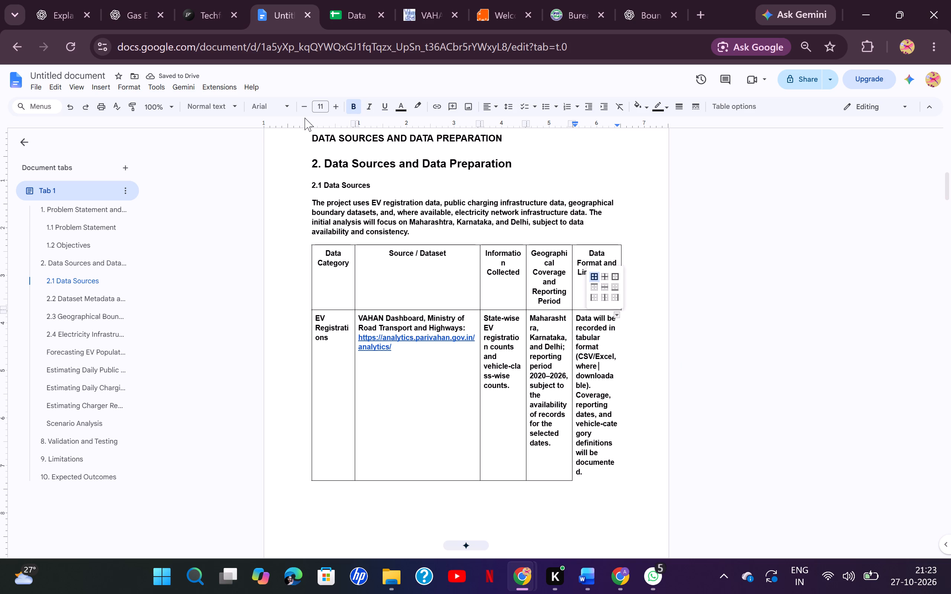
click(594, 276)
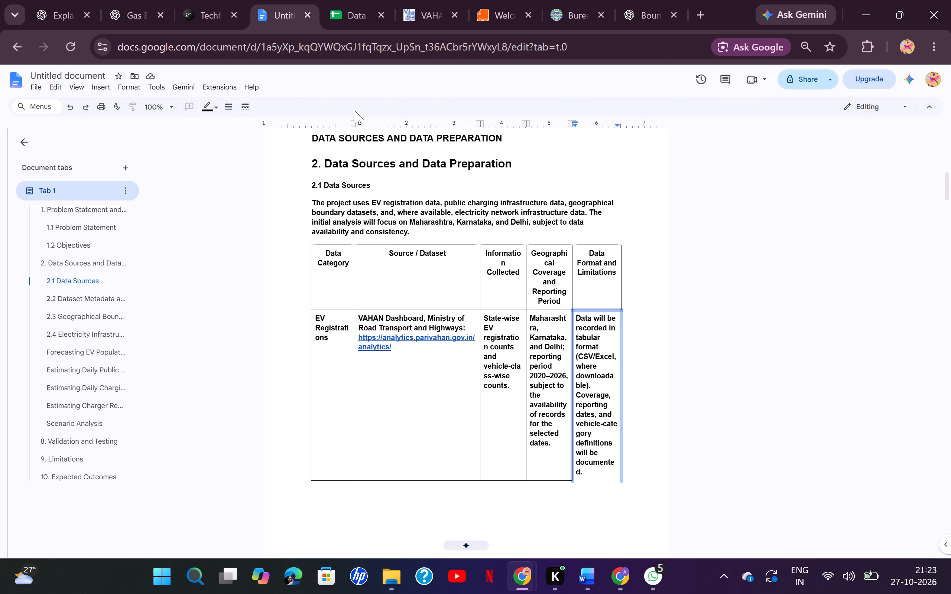
click(231, 108)
click(246, 169)
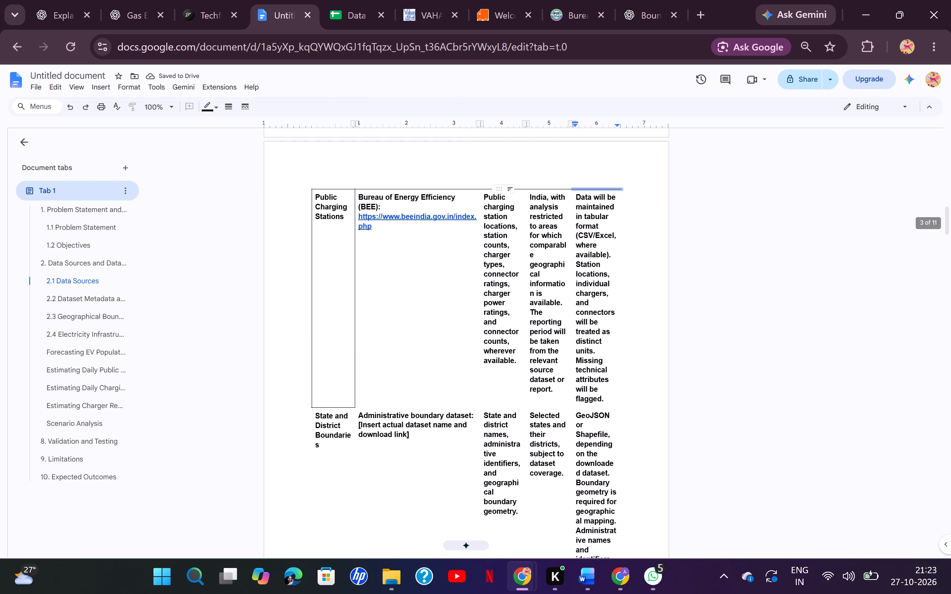
Set all borders of the Public Charging Stations row's Information Collected cell to 1 pt.
click(519, 203)
click(523, 196)
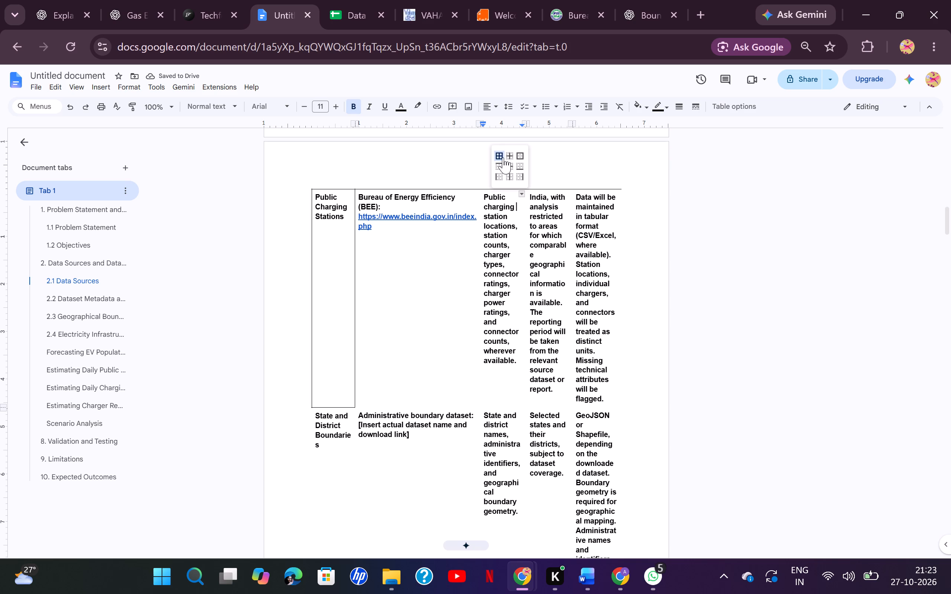
click(500, 156)
click(233, 104)
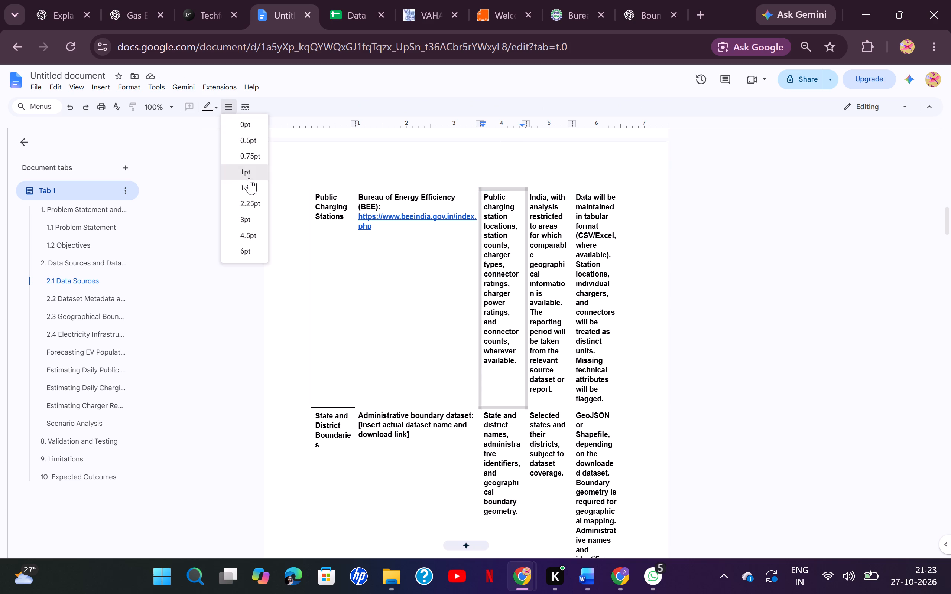
click(249, 178)
Set all borders of the Public Charging Stations row's Geographical Coverage and Reporting Period cell to 1 pt.
click(567, 197)
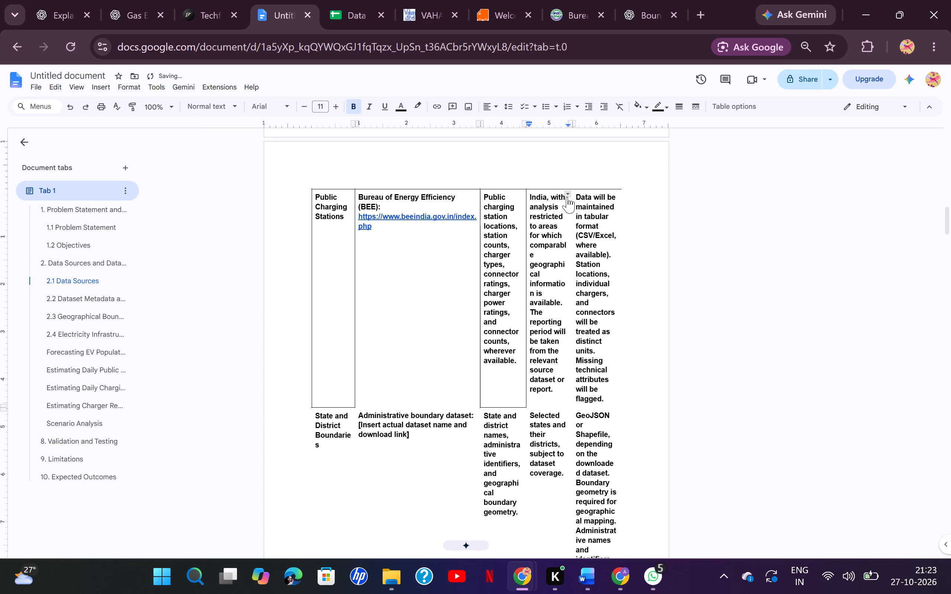
click(567, 197)
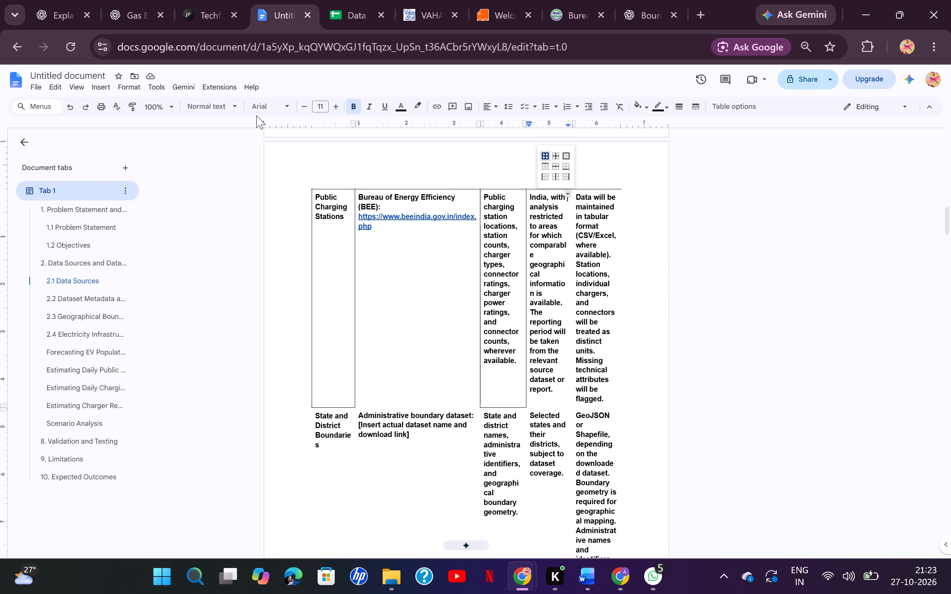
click(543, 156)
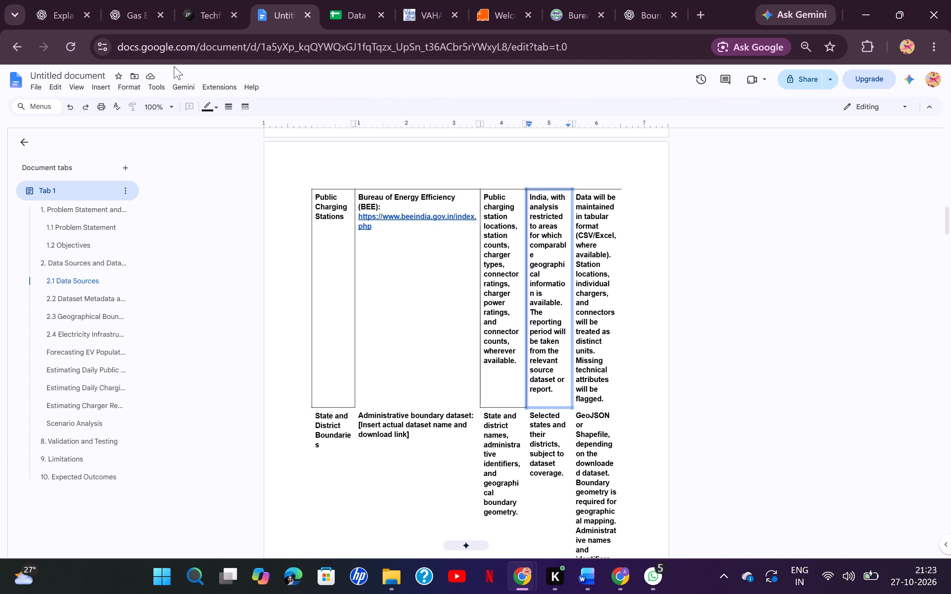
click(233, 108)
click(250, 170)
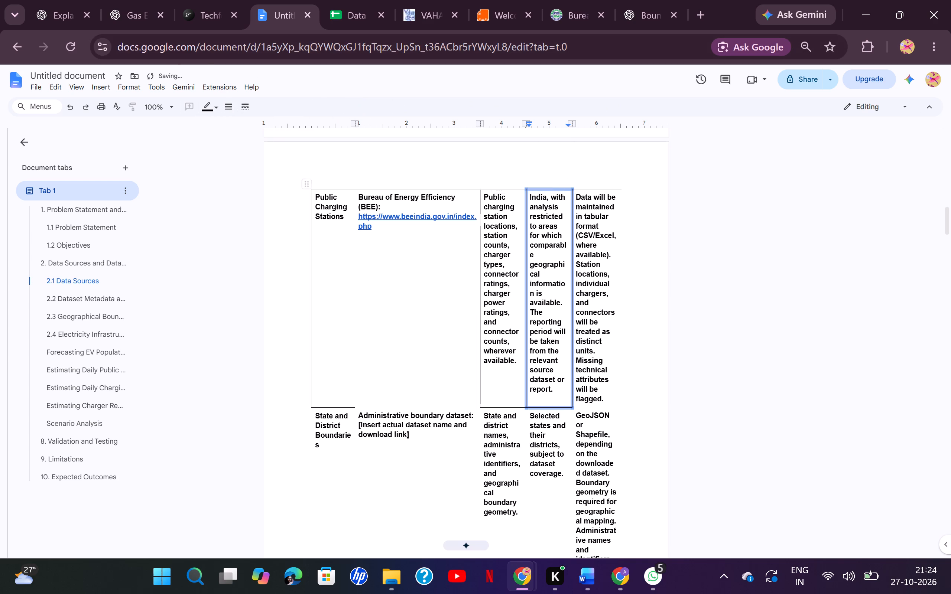
click(593, 250)
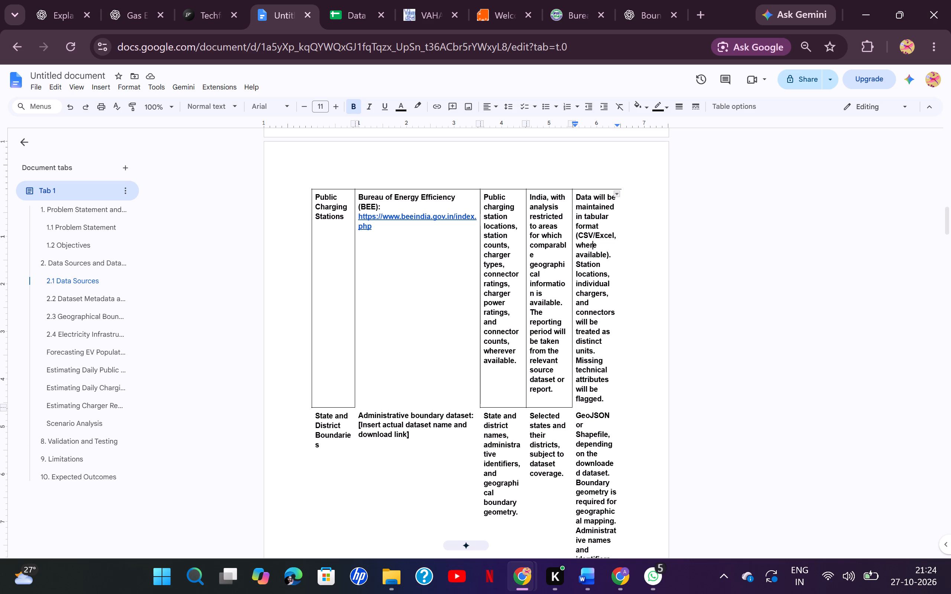
Review the remaining data source table rows and sections 2.2 to 2.4, through to the Data Preparation section.
scroll(593, 250, down, 8)
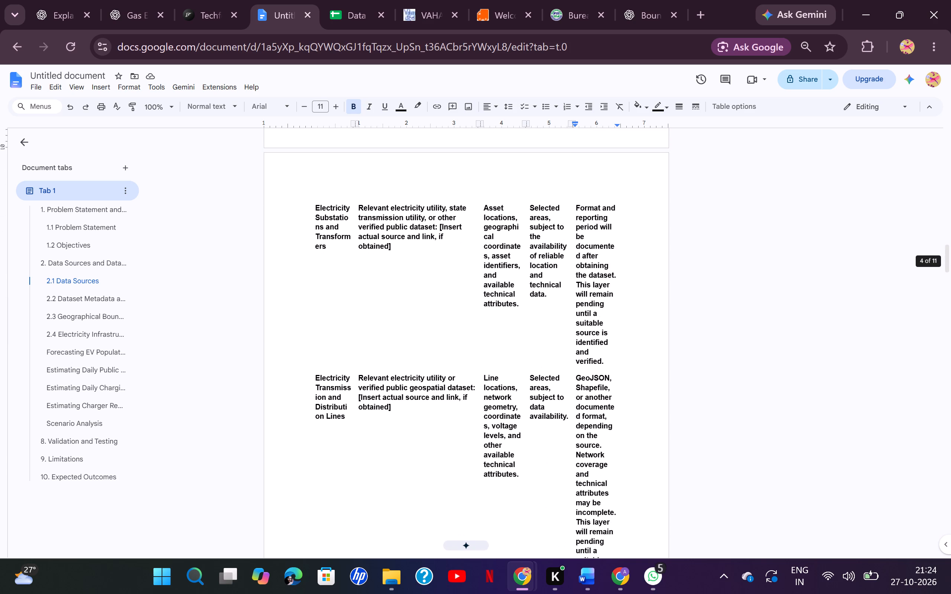
scroll(593, 250, down, 3)
scroll(593, 250, up, 2)
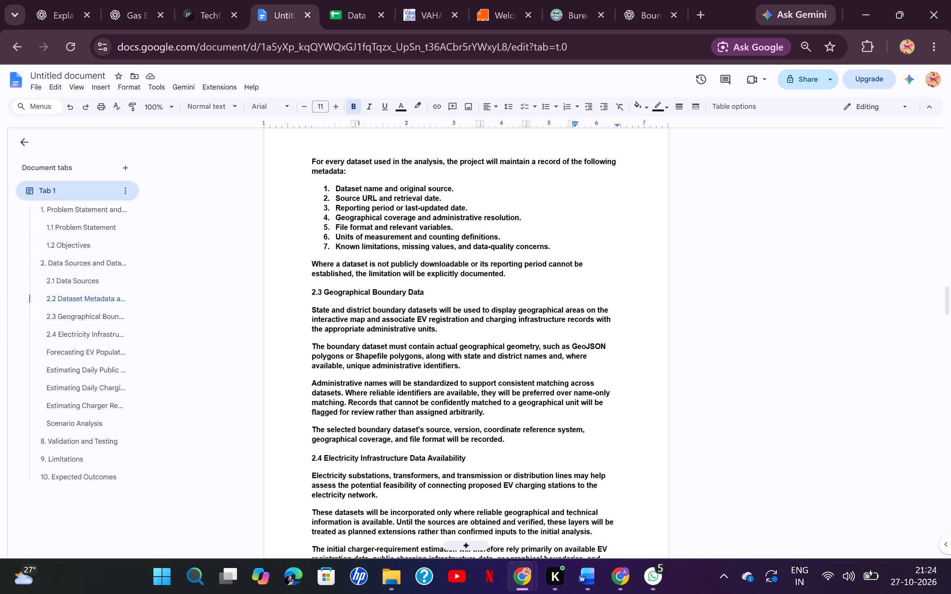
scroll(593, 250, up, 4)
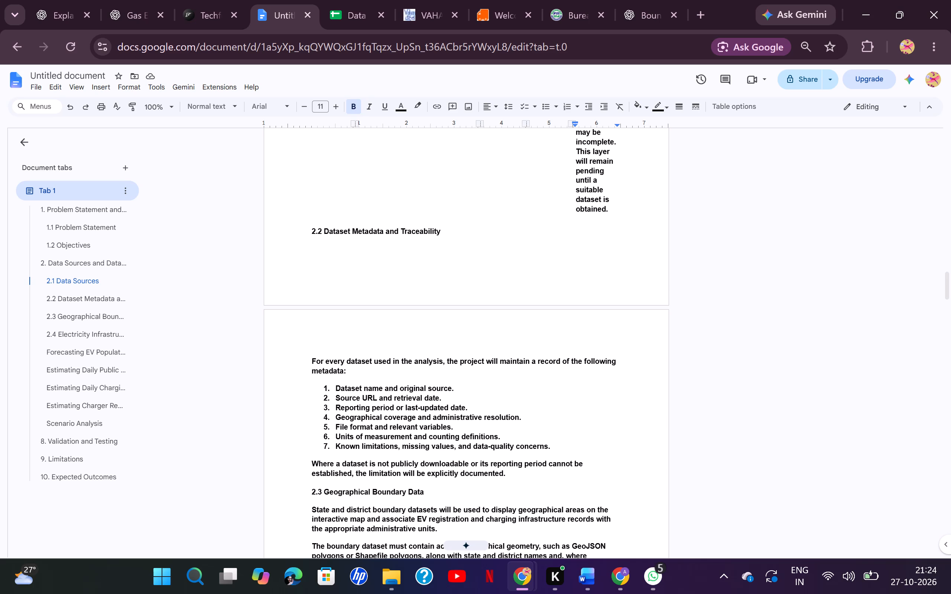
scroll(593, 250, down, 7)
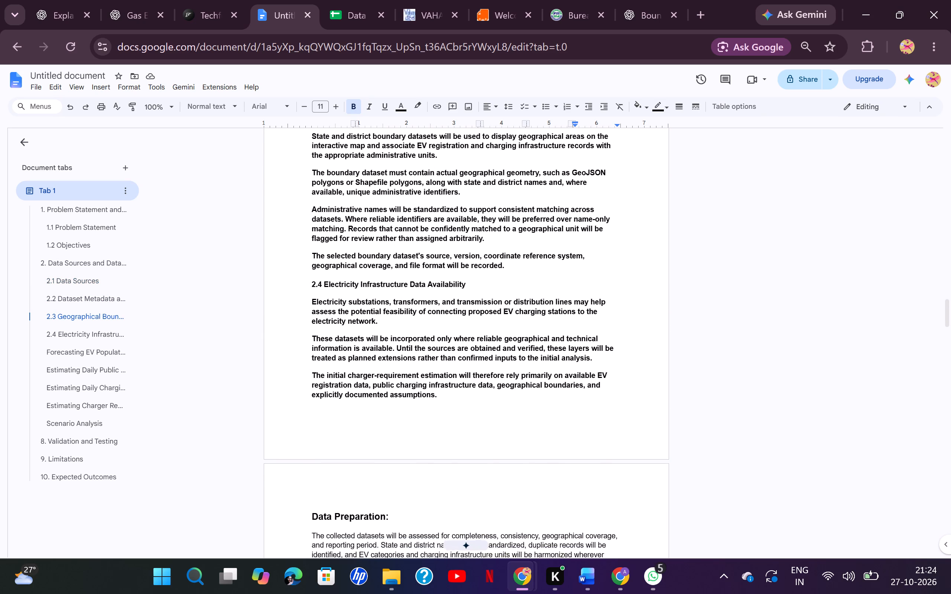
scroll(593, 250, down, 1)
scroll(593, 250, up, 1)
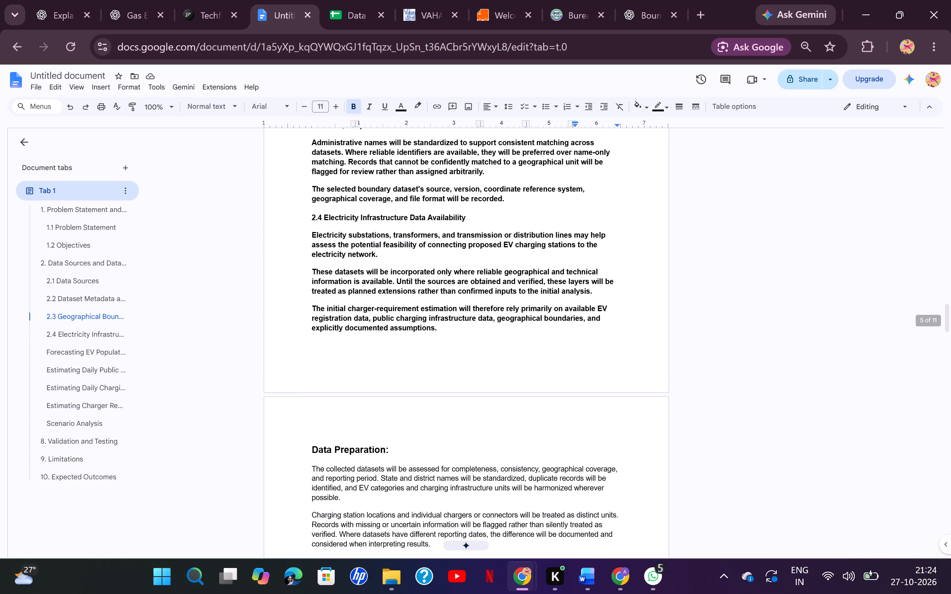
Delete the "DATA SOURCES AND DATA PREPARATION" line above the "2. Data Sources and Data Preparation" heading.
scroll(593, 250, up, 9)
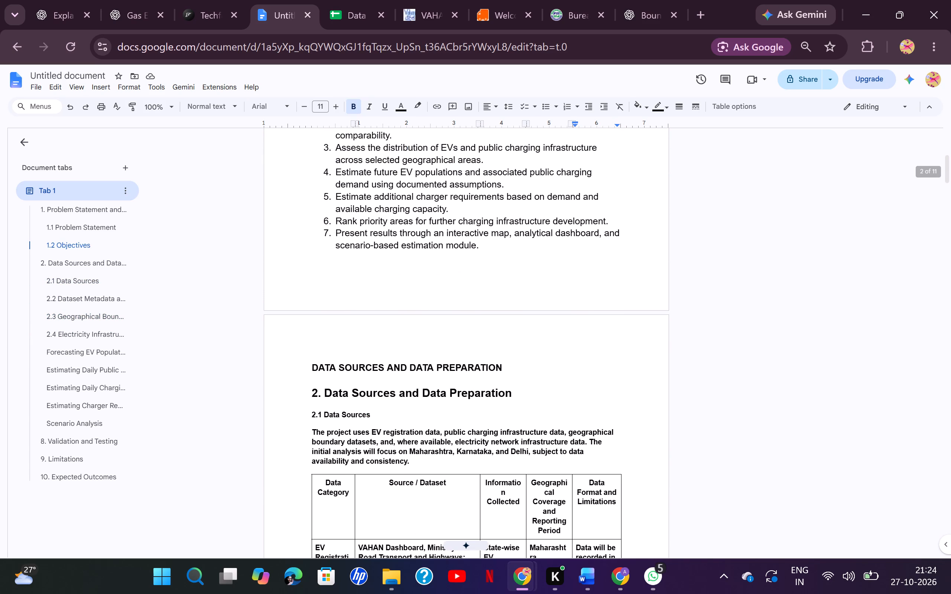
drag(515, 363, 402, 387)
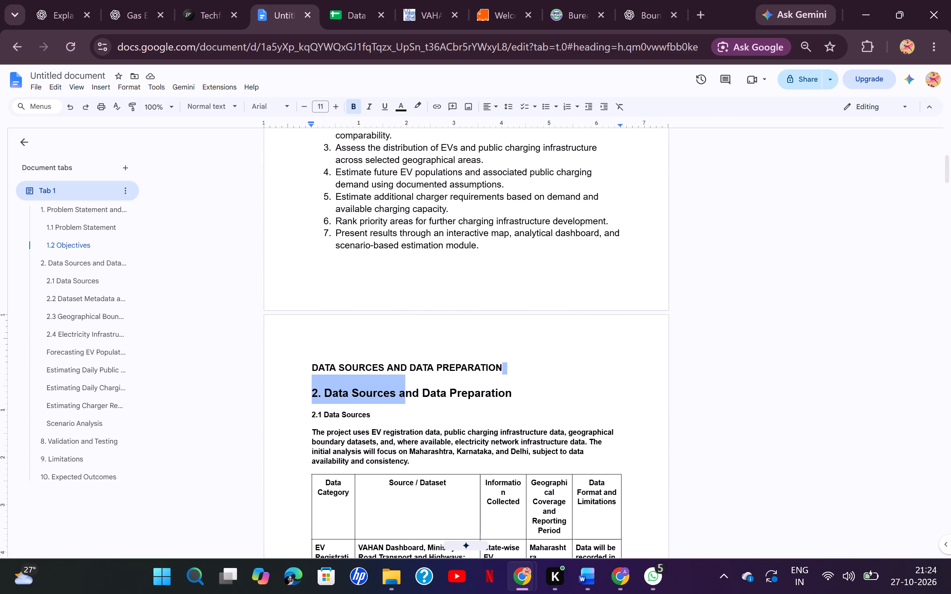
drag(402, 387, 314, 372)
key(BackSpace)
key(BackSpace)
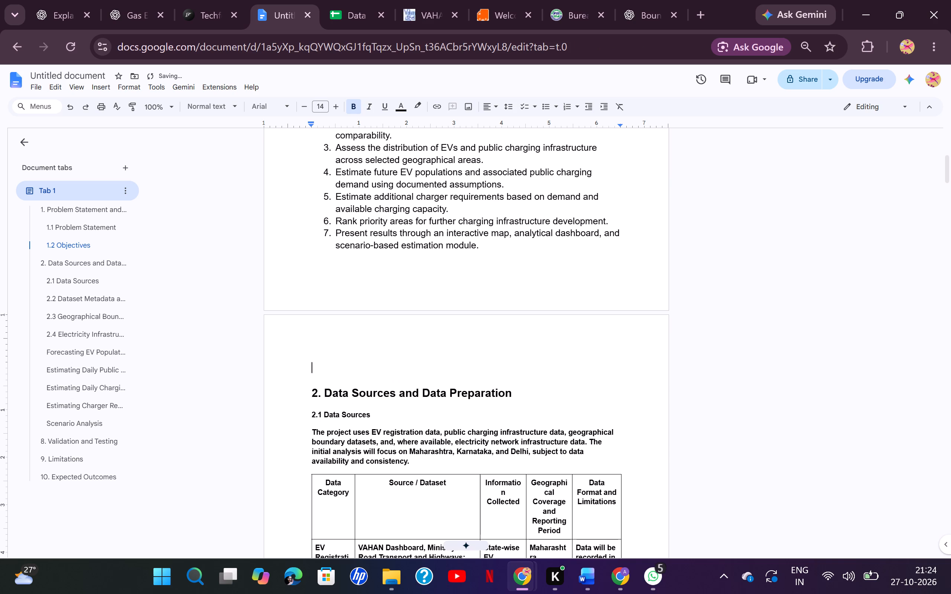
Remove bold from all content from the 2.1 Data Sources heading to the end of section 2.4, including the table.
scroll(372, 290, down, 3)
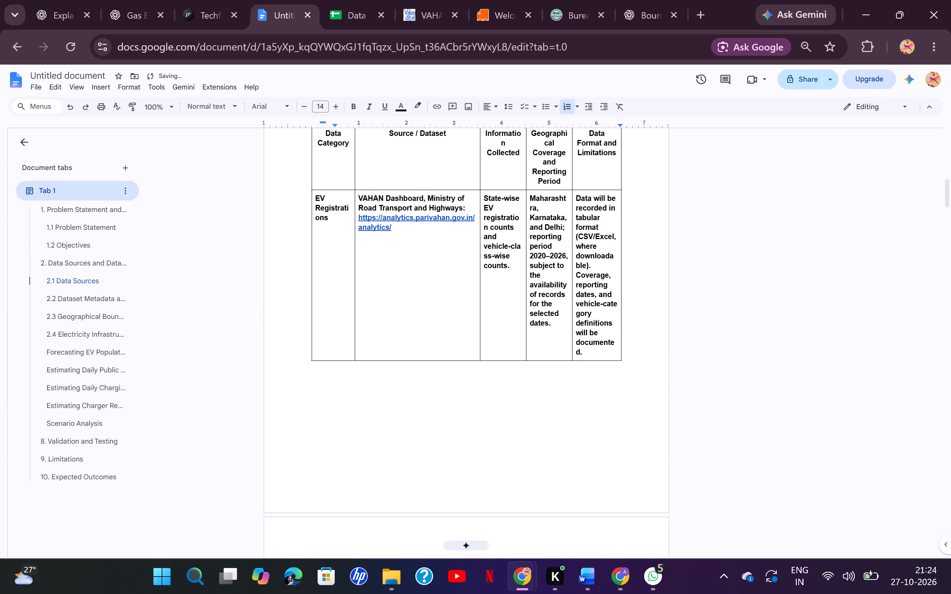
scroll(372, 290, down, 9)
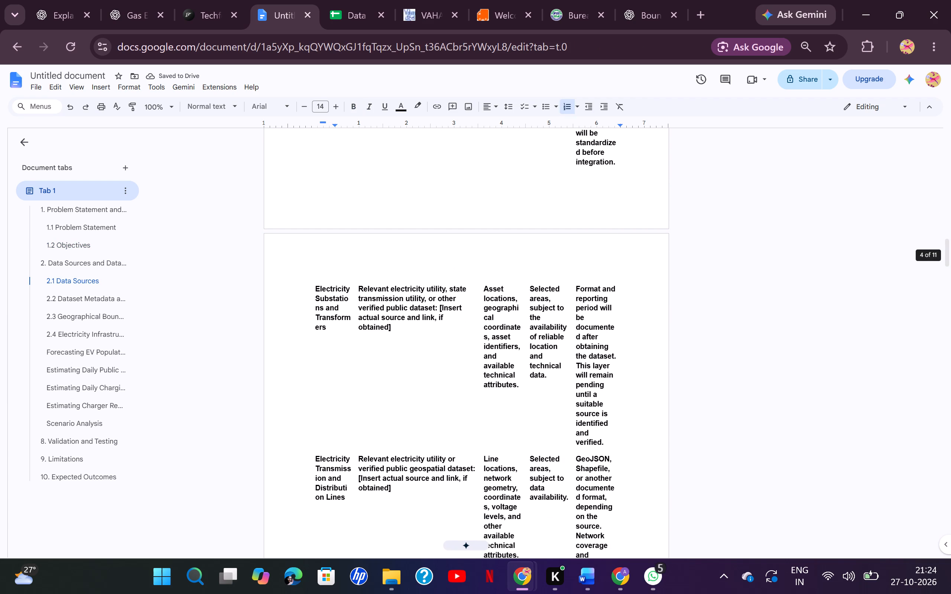
scroll(372, 290, up, 9)
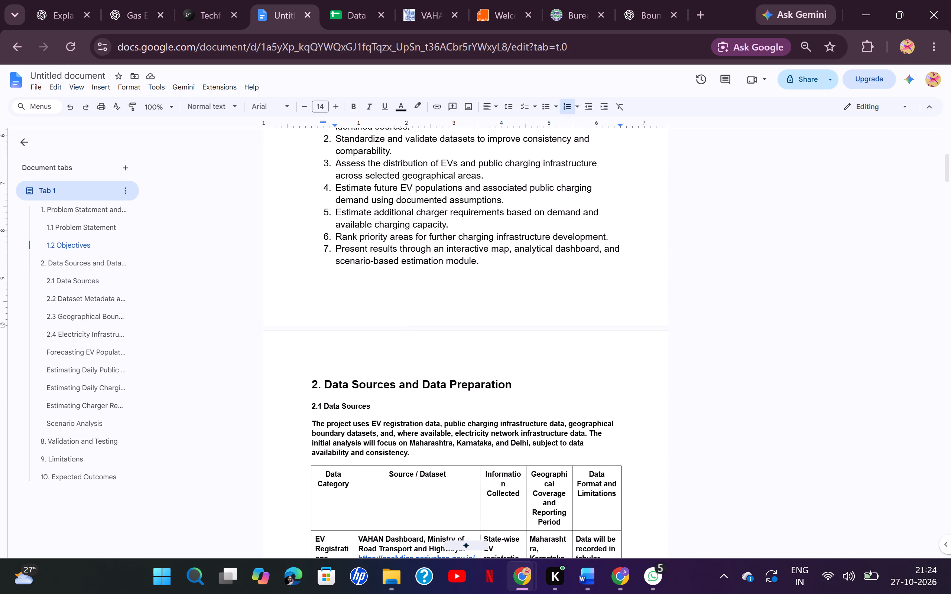
drag(312, 408, 424, 478)
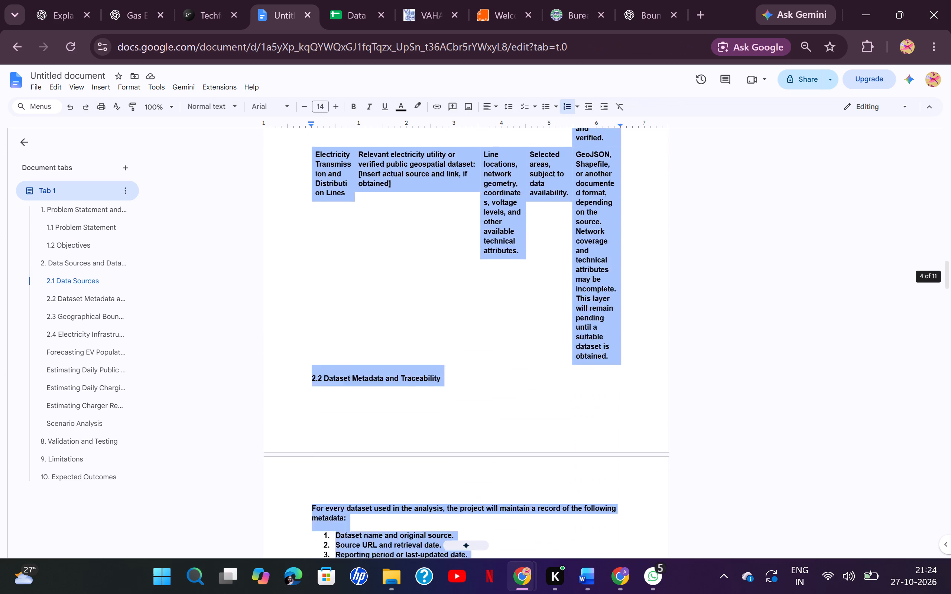
drag(424, 478, 482, 593)
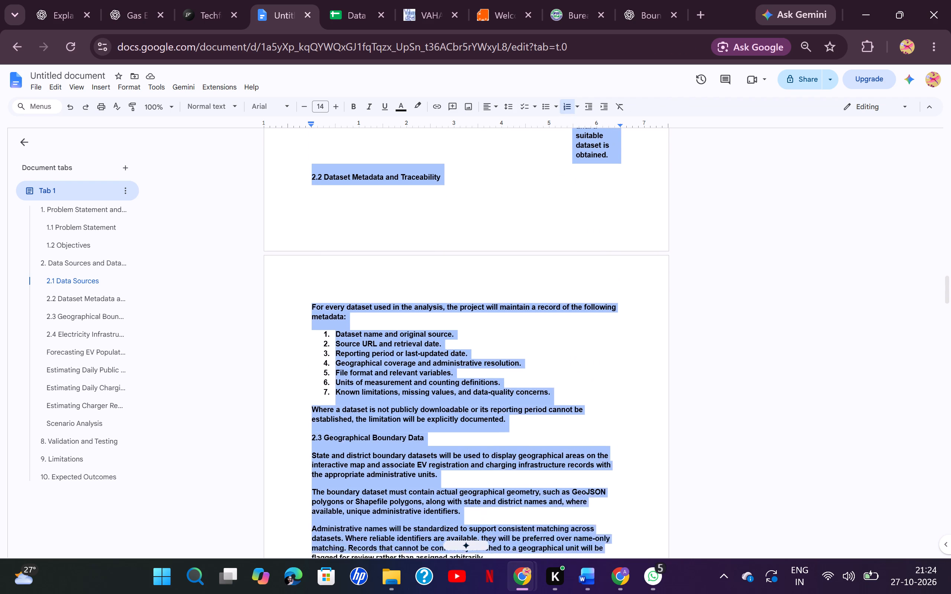
drag(482, 593, 466, 529)
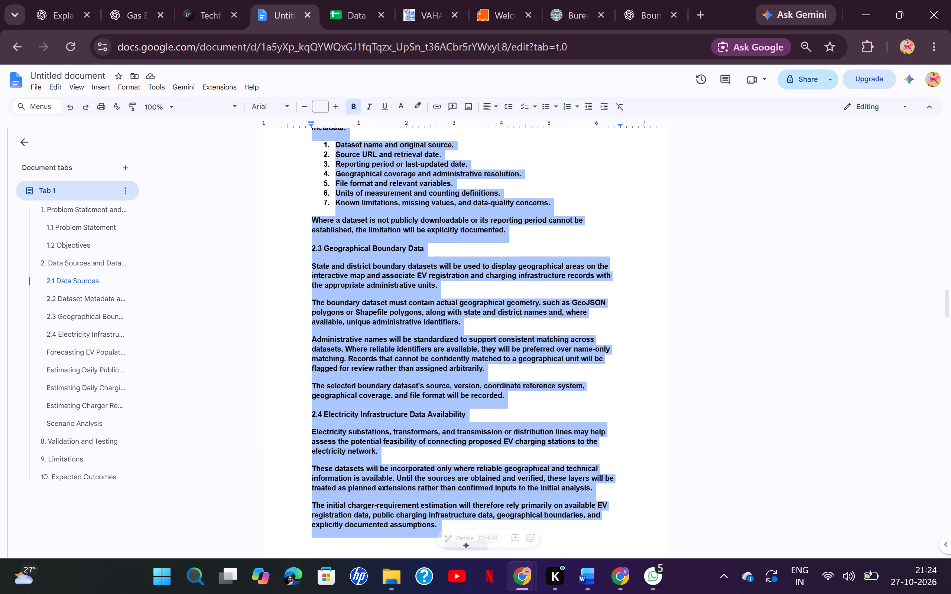
click(353, 110)
click(622, 356)
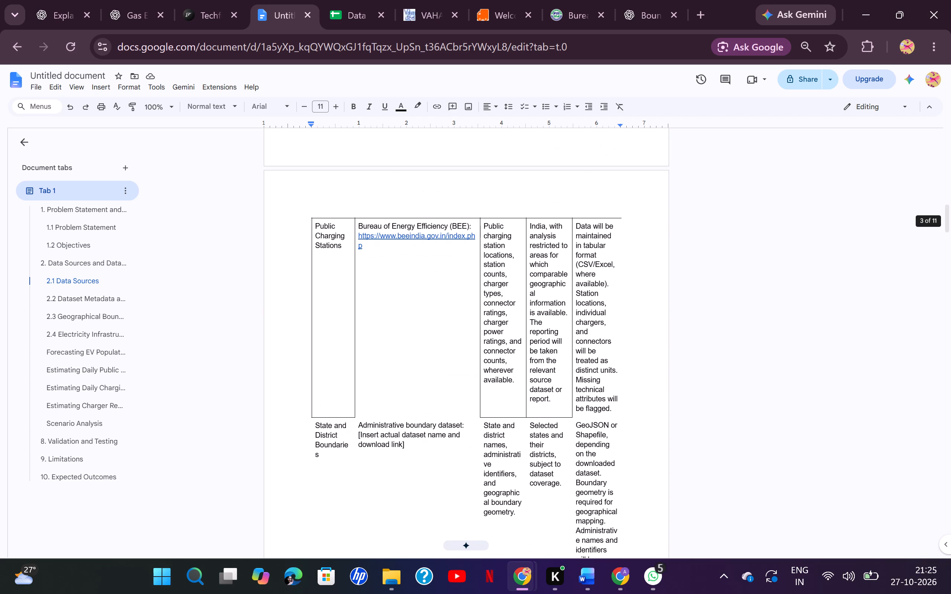
Set all borders of the Public Charging Stations row's Data Format and Limitations cell to 1 pt.
click(611, 311)
click(616, 227)
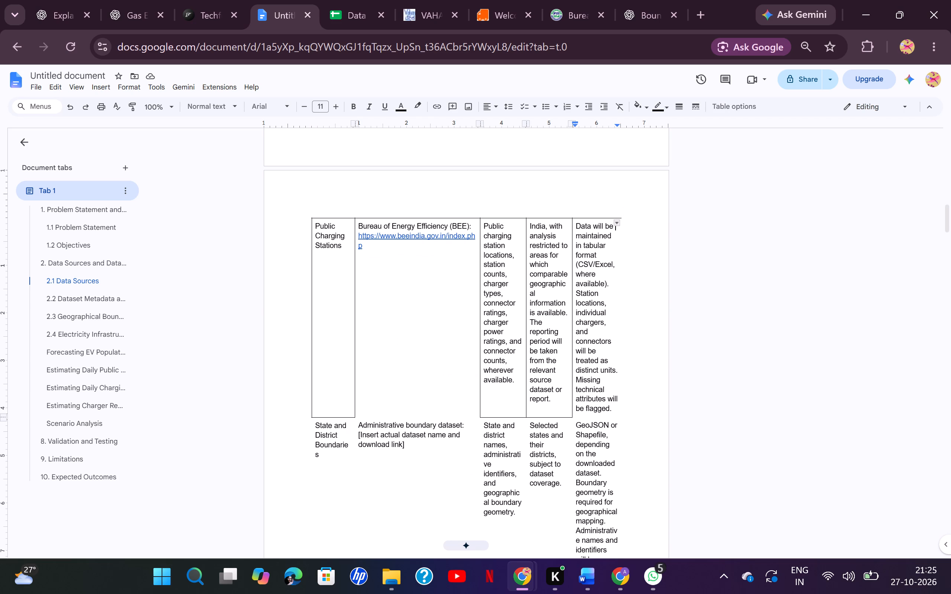
click(616, 224)
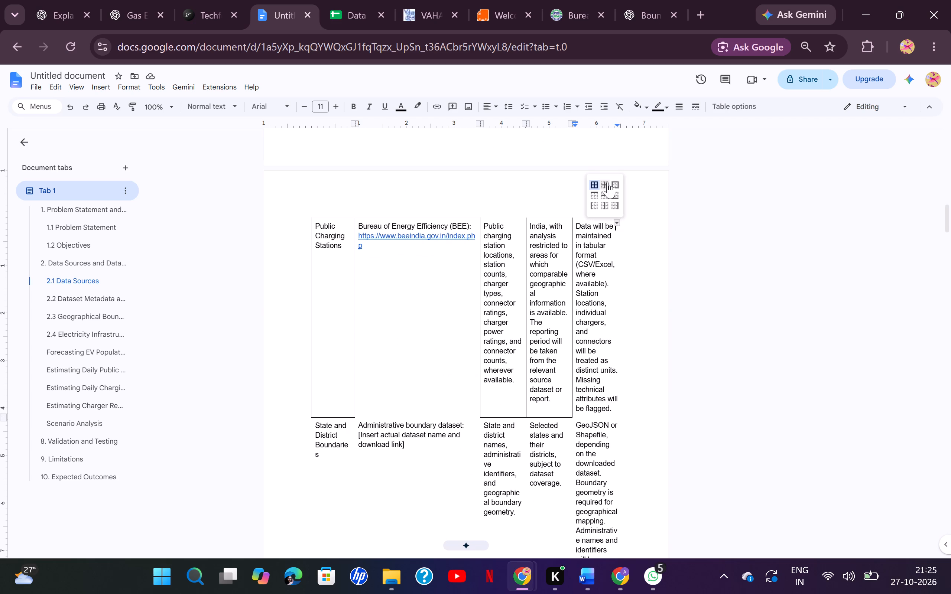
click(597, 185)
click(228, 107)
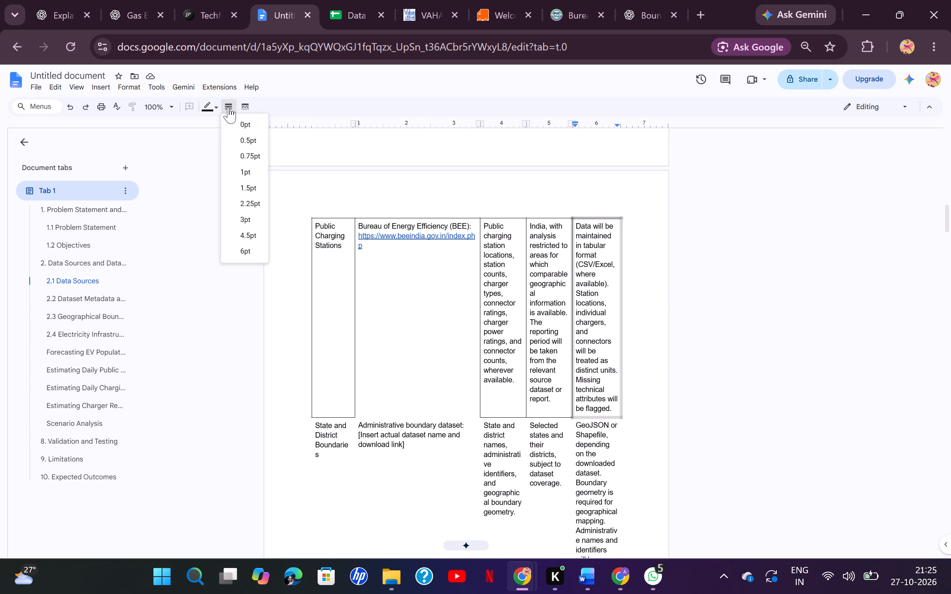
click(246, 174)
Set all borders of the State and District Boundaries row's Source / Dataset cell to 1 pt.
click(454, 447)
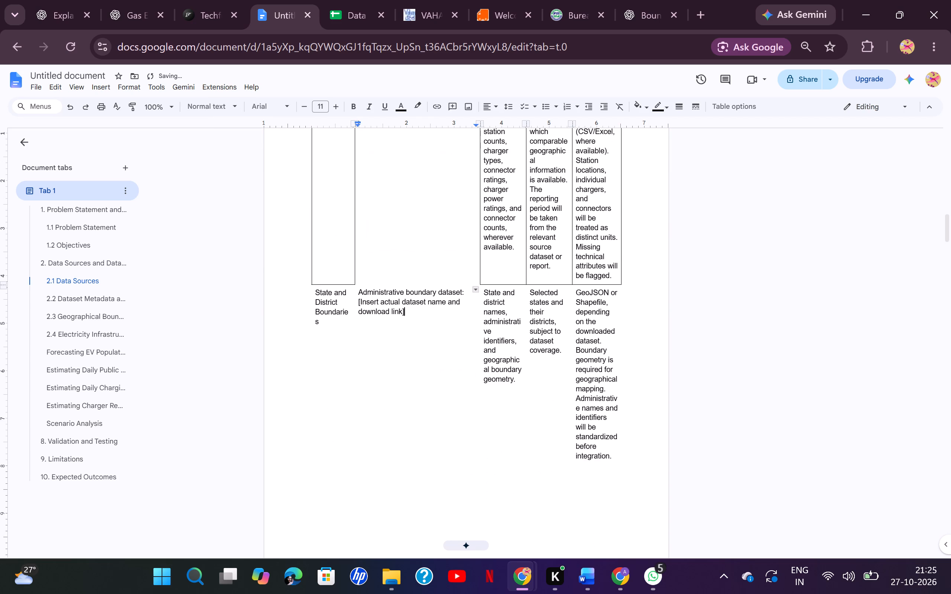
click(441, 311)
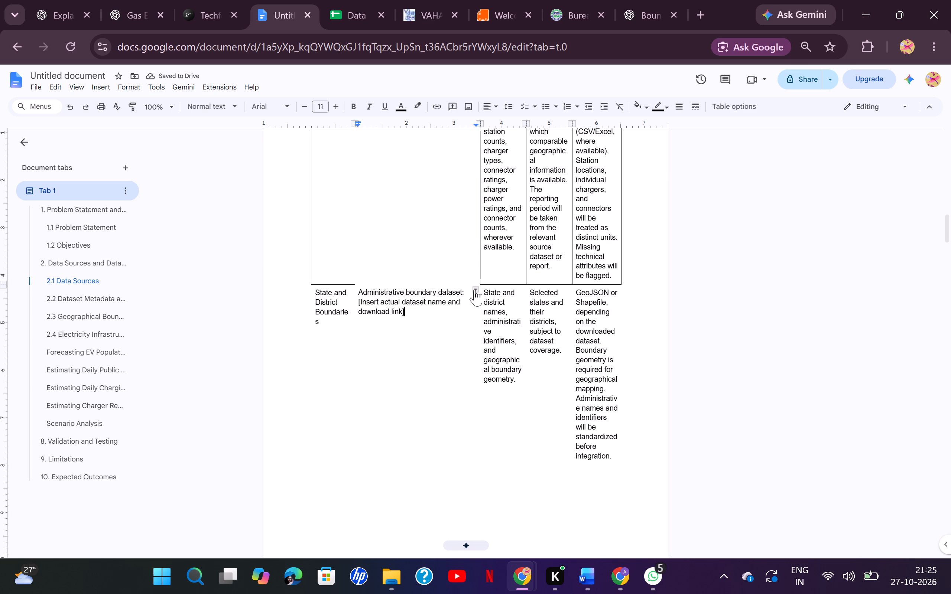
click(474, 290)
click(452, 251)
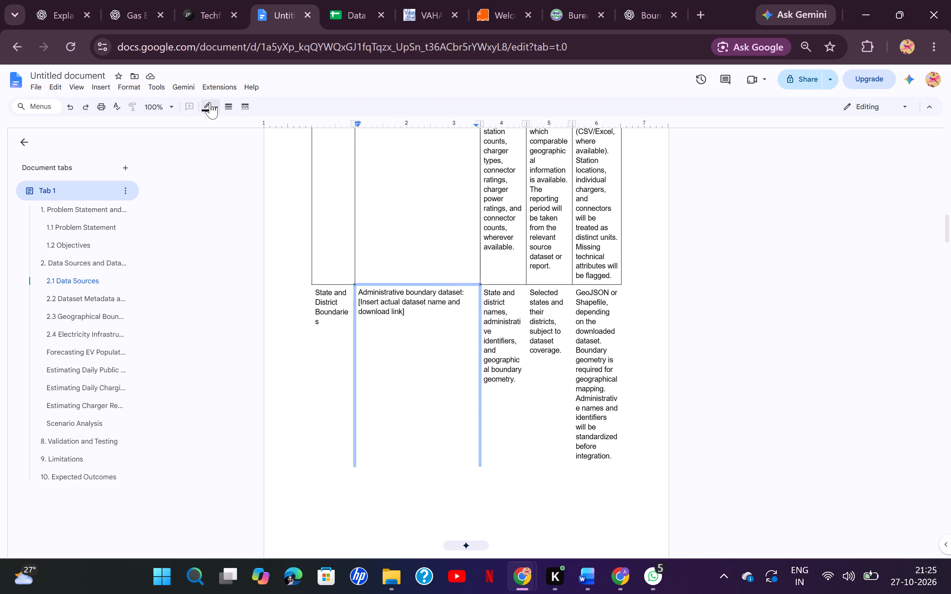
click(229, 104)
click(238, 176)
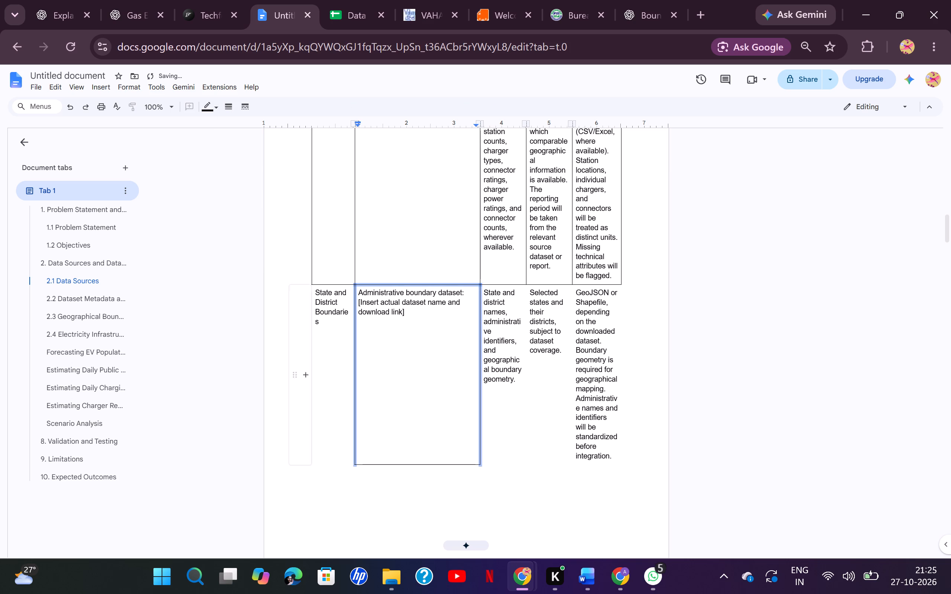
Set all borders of the State and District Boundaries row's Data Category cell to 1 pt.
click(327, 334)
click(352, 290)
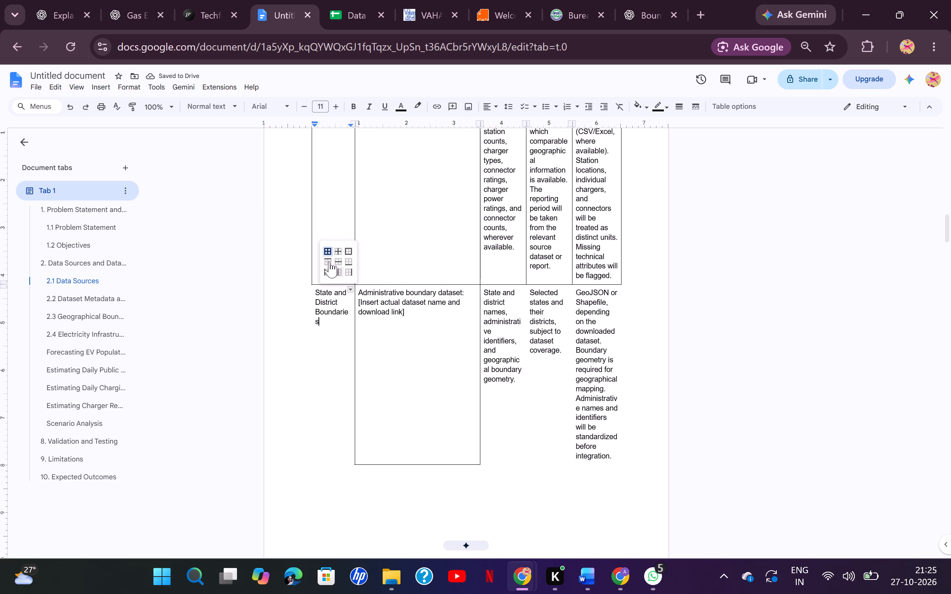
click(328, 253)
click(229, 107)
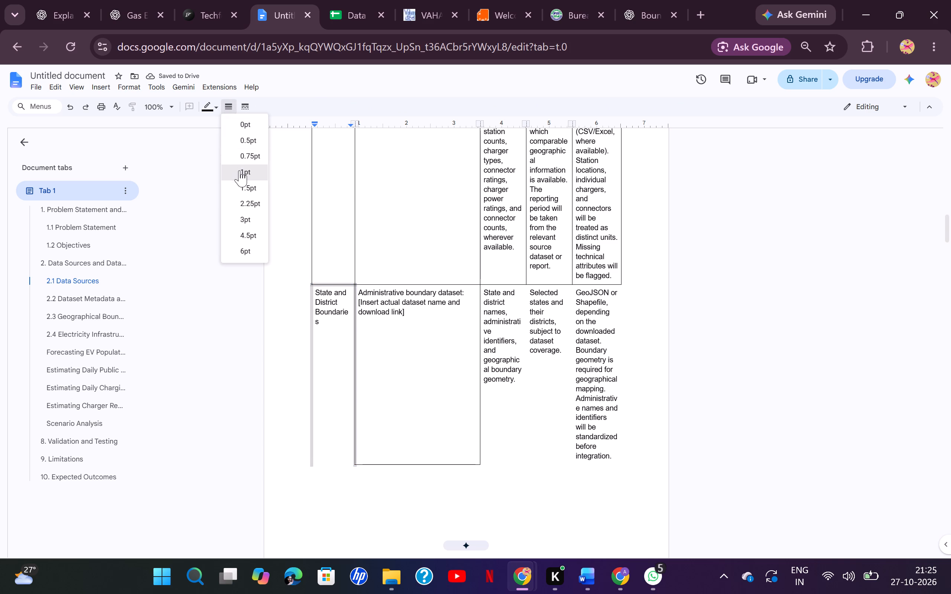
click(239, 170)
Set all borders of the State and District Boundaries row's Information Collected cell to 1 pt.
click(503, 362)
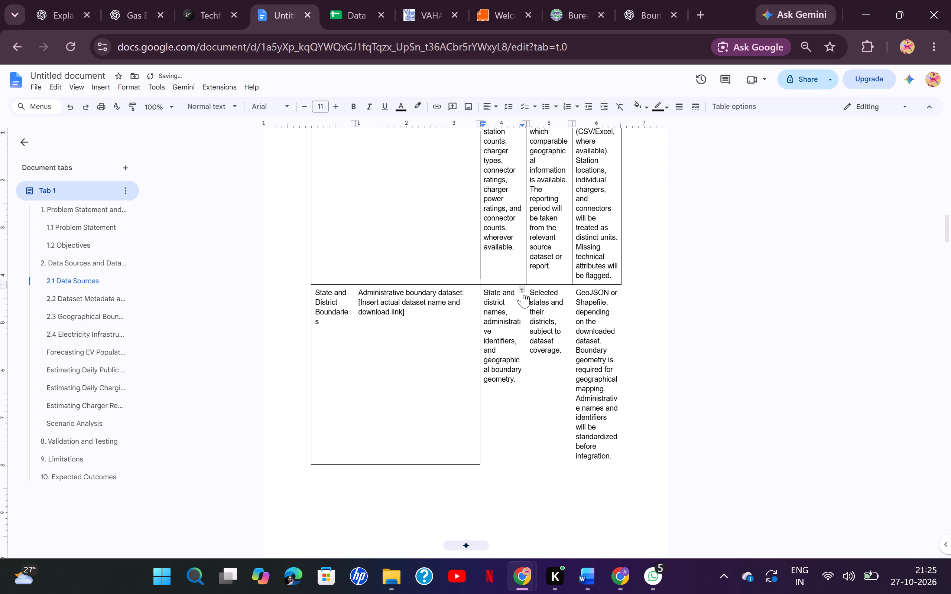
click(522, 291)
click(499, 253)
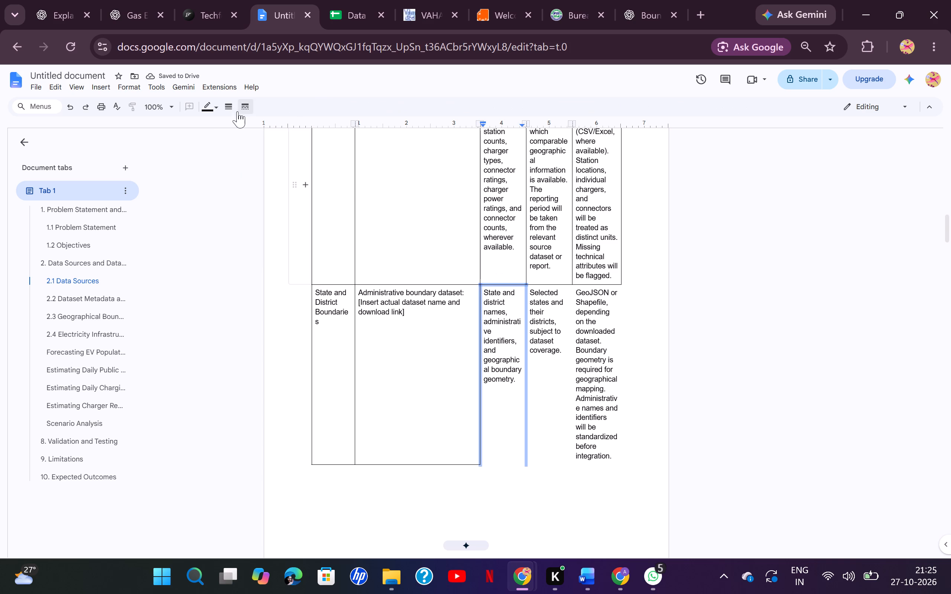
click(234, 107)
click(239, 169)
Set all borders of the State and District Boundaries row's Geographical Coverage and Reporting Period cell to 1 pt.
click(564, 358)
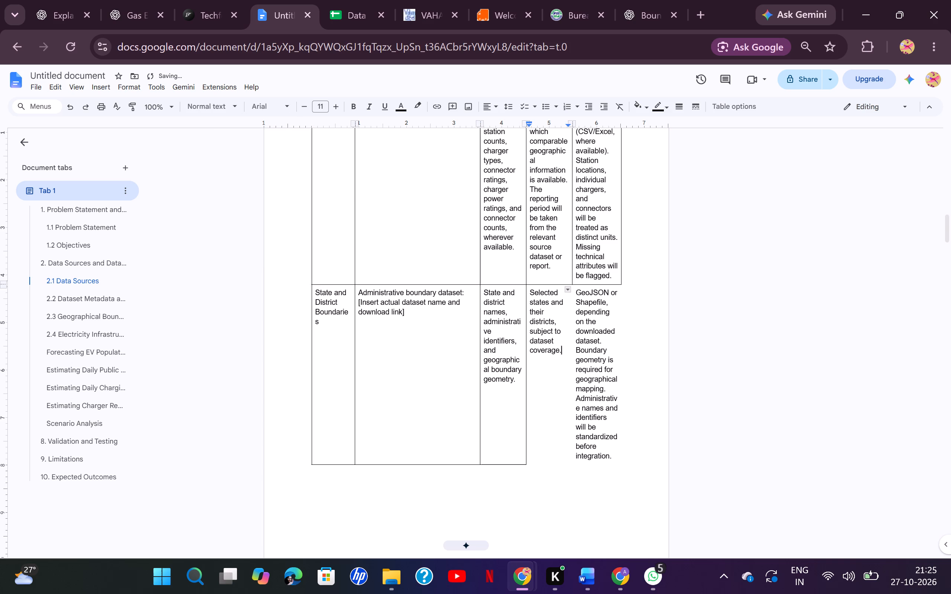
click(569, 291)
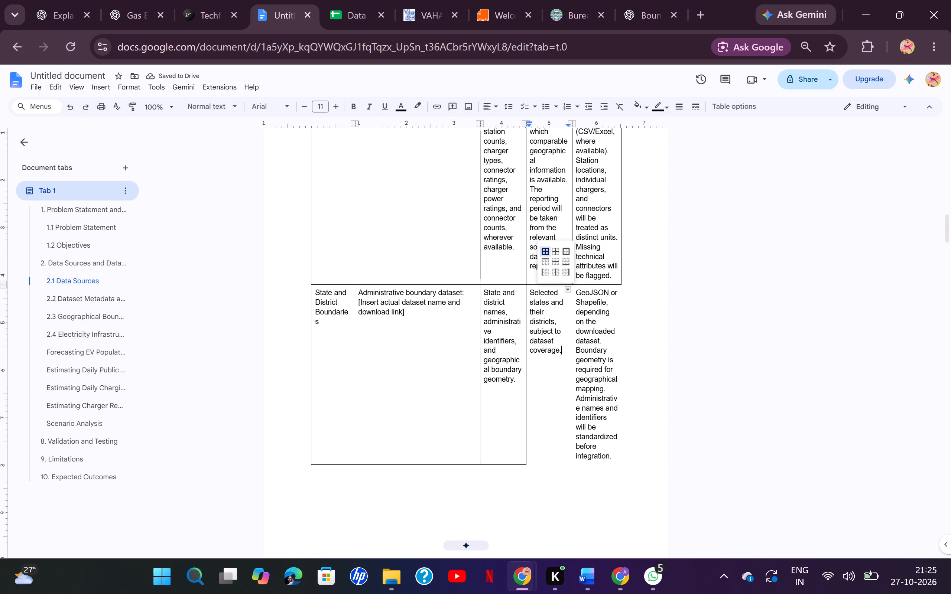
click(547, 249)
click(221, 108)
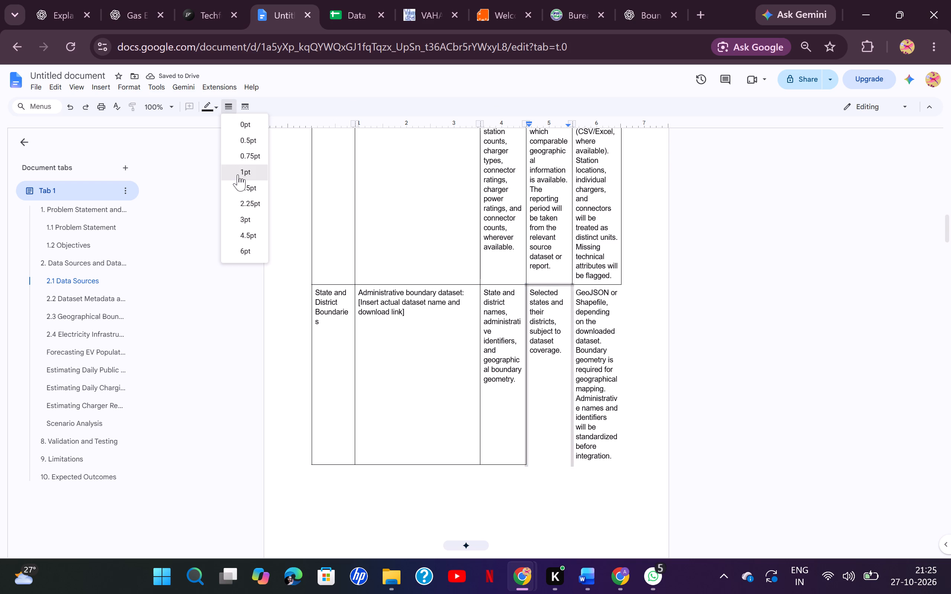
click(238, 174)
Set all borders of the State and District Boundaries row's Data Format and Limitations cell to 1 pt.
click(594, 332)
click(616, 290)
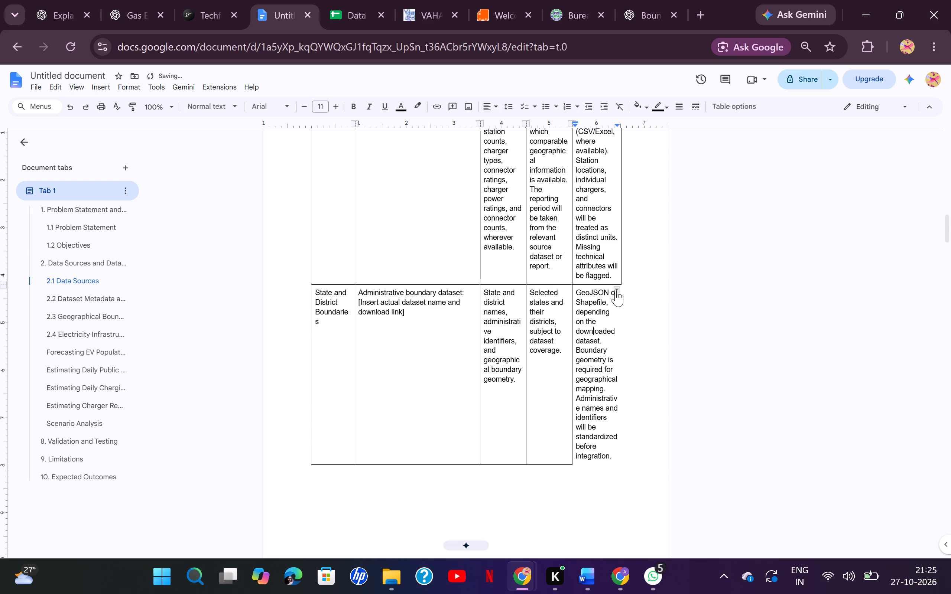
click(595, 253)
click(230, 109)
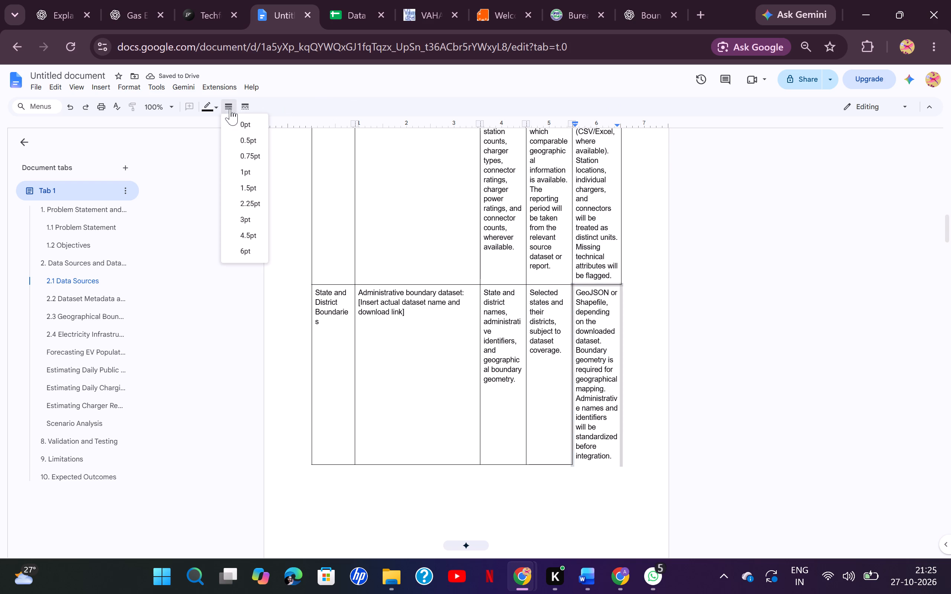
click(247, 169)
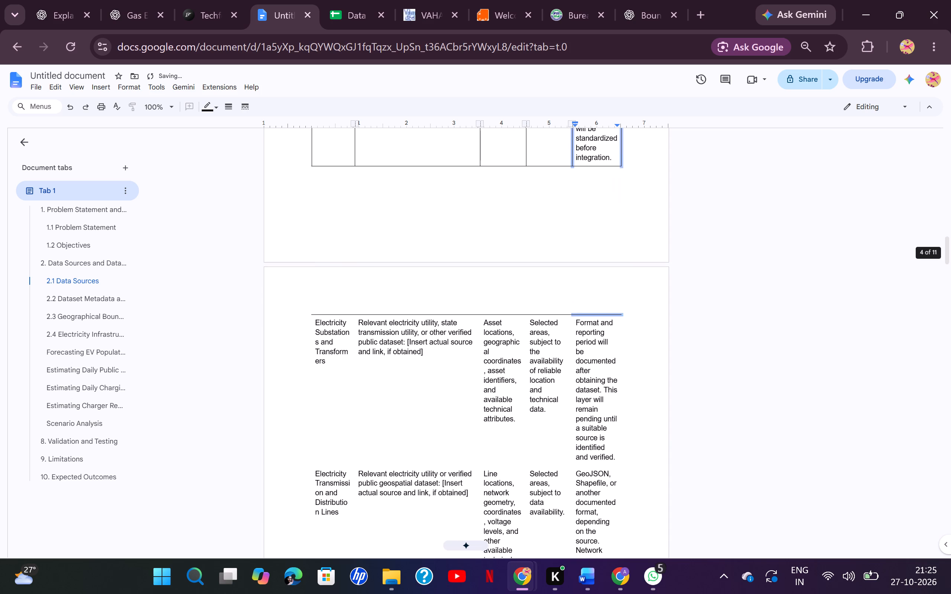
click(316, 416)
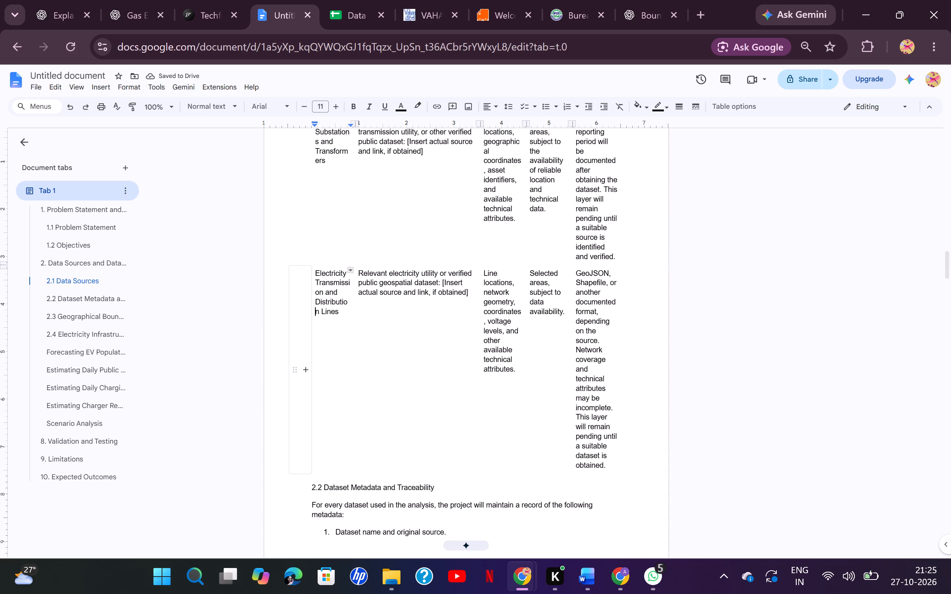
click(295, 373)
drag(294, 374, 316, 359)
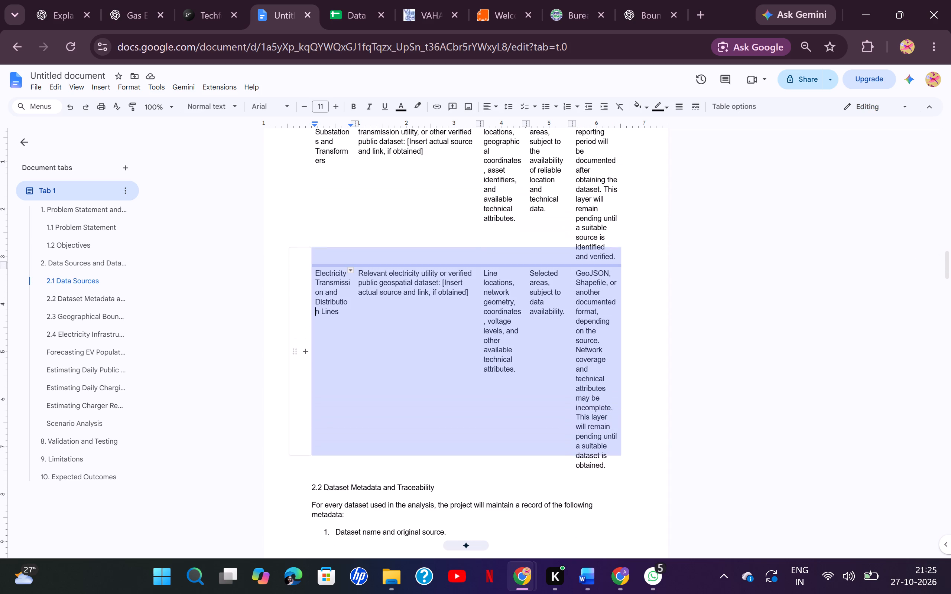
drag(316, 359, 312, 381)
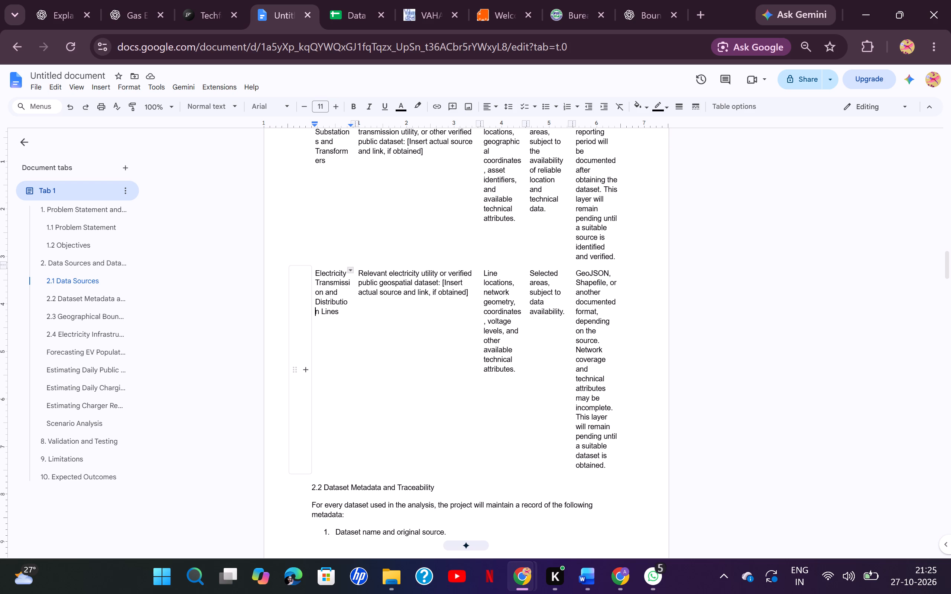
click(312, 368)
Set all borders of the Electricity Substations and Transformers row's Data Category cell to 1 pt.
click(338, 220)
click(351, 236)
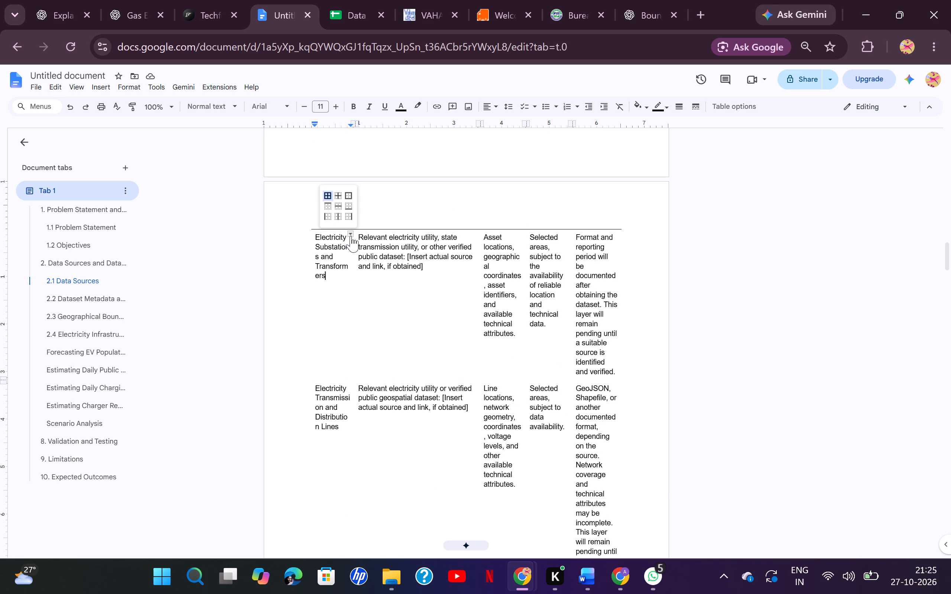
click(325, 195)
click(233, 103)
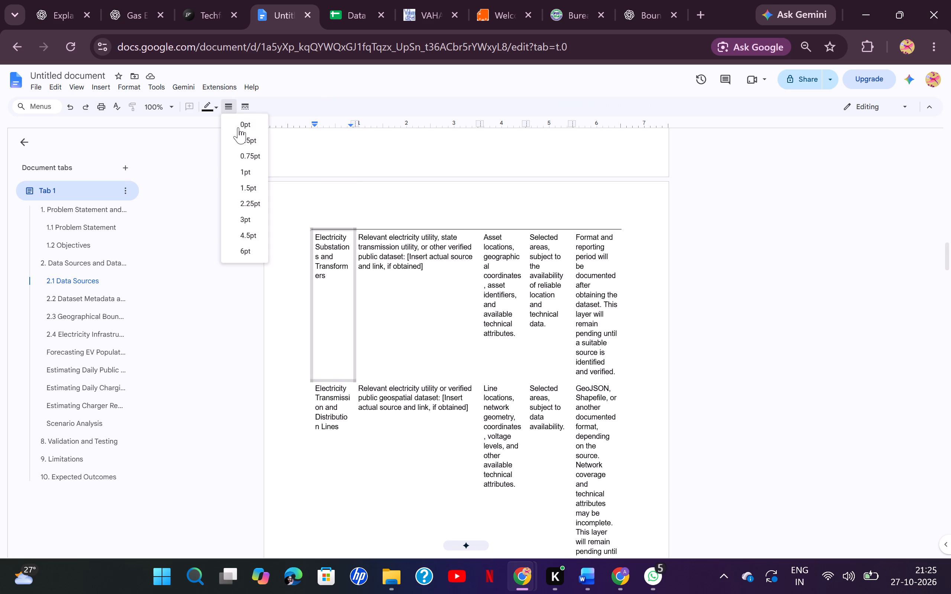
click(246, 167)
Set all borders of the Electricity Substations and Transformers row's Source / Dataset cell to 1 pt.
click(412, 266)
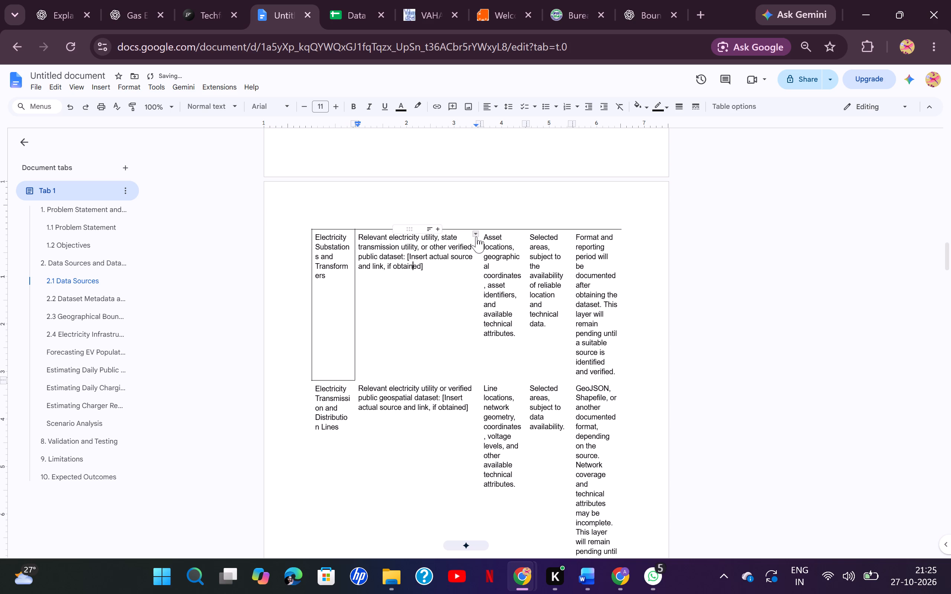
click(476, 236)
click(454, 199)
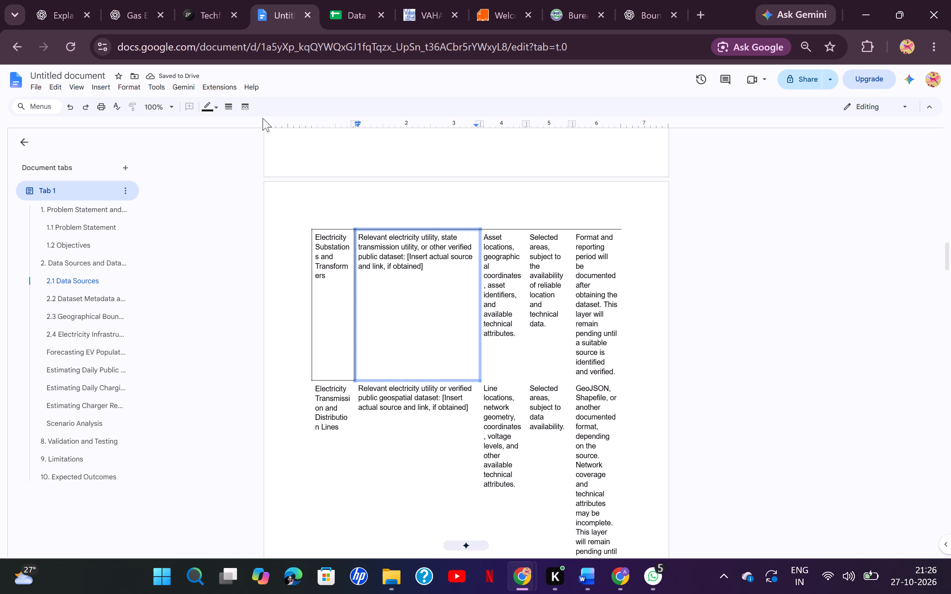
click(226, 109)
click(248, 173)
Set all borders of the Electricity Substations and Transformers row's Information Collected cell to 1 pt.
click(501, 262)
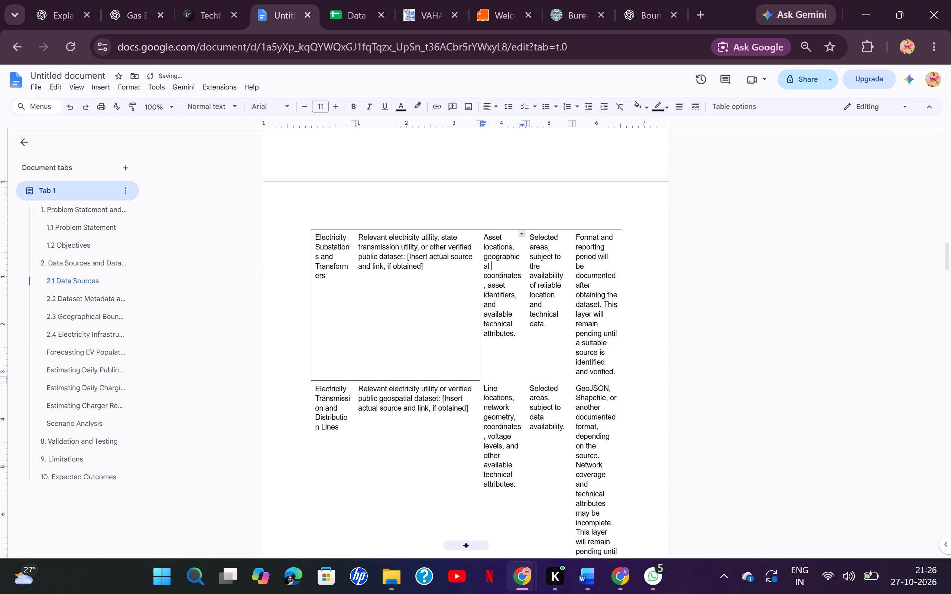
click(520, 236)
click(499, 192)
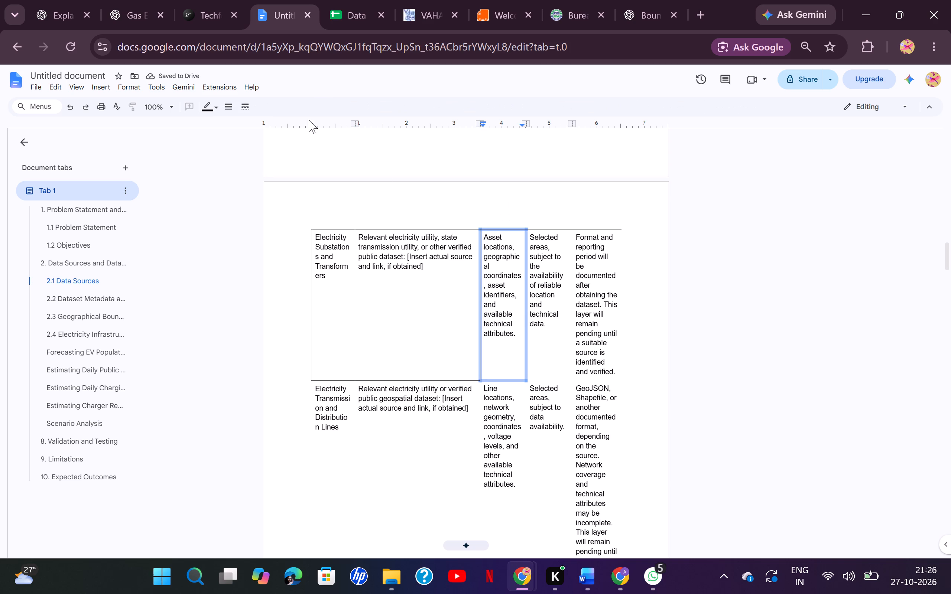
click(230, 109)
click(246, 169)
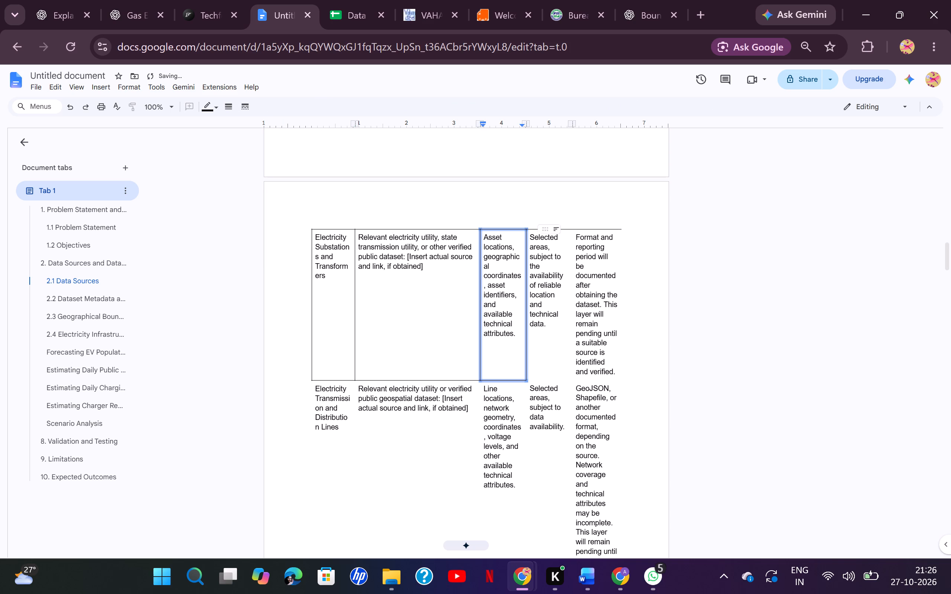
Set all borders of the Electricity Substations and Transformers row's Geographical Coverage and Reporting Period cell to 1 pt.
click(558, 275)
click(567, 235)
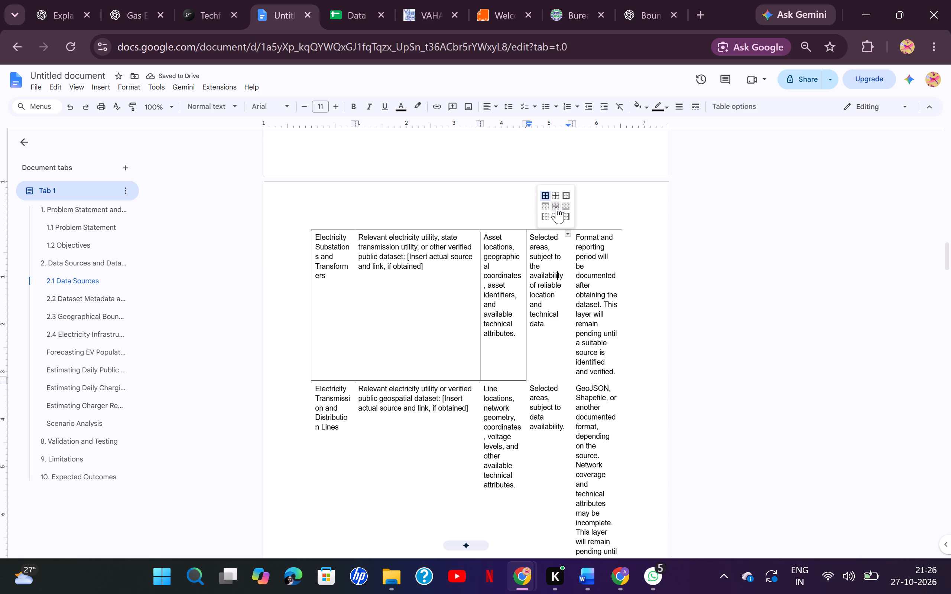
click(546, 195)
click(233, 110)
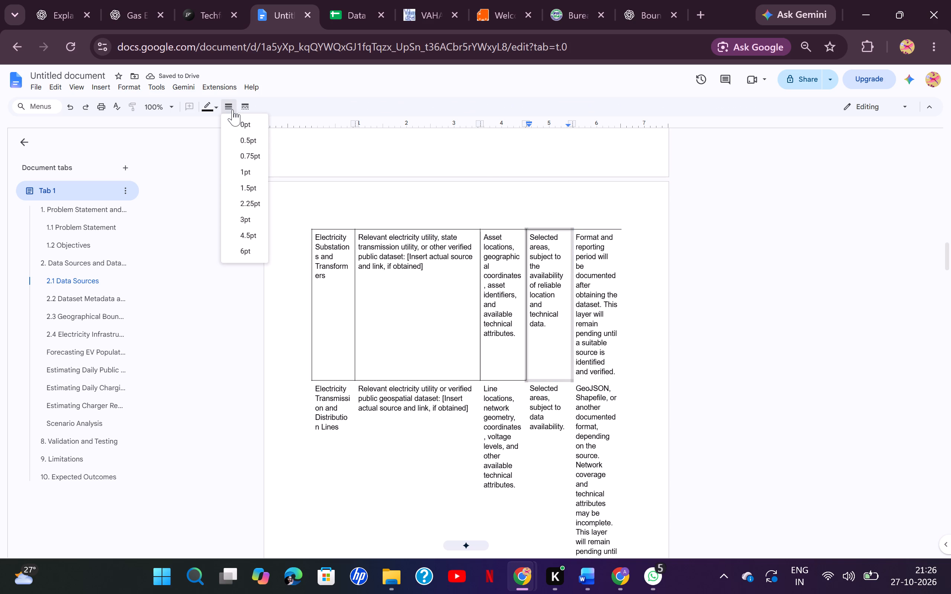
click(250, 174)
Set all borders of the Electricity Substations and Transformers row's Data Format and Limitations cell to 1 pt.
click(585, 293)
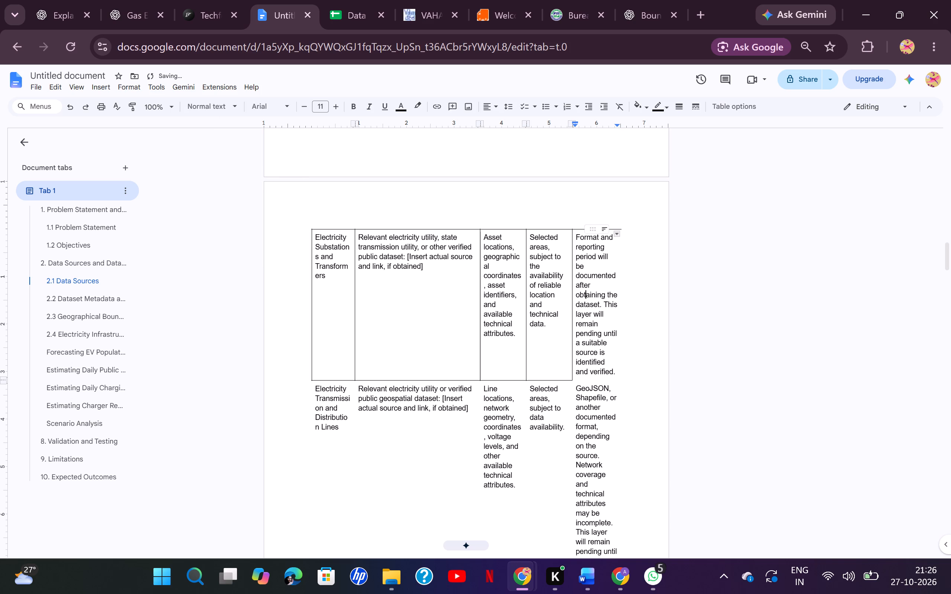
click(617, 234)
click(590, 198)
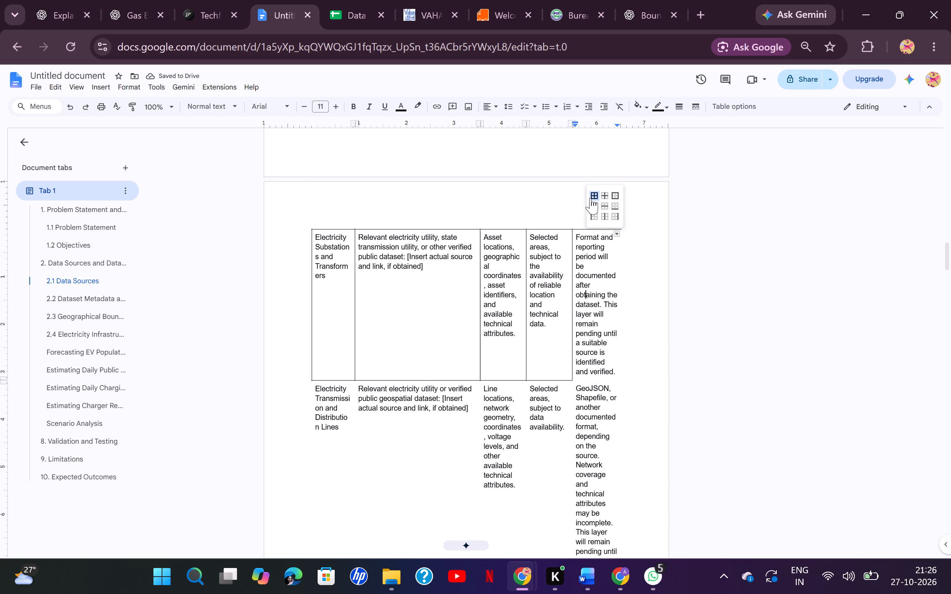
click(231, 105)
click(242, 169)
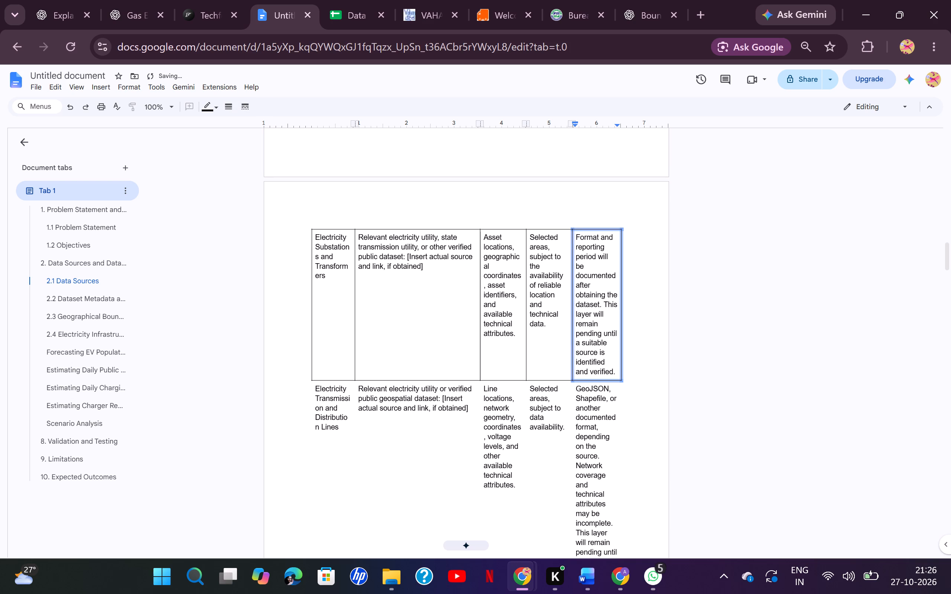
click(410, 373)
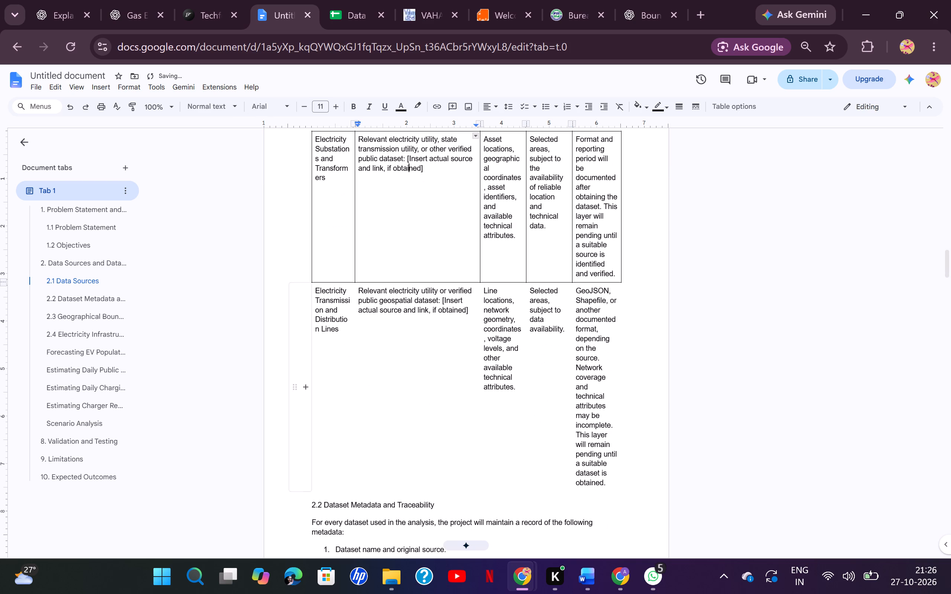
Set all borders of the Electricity Transmission and Distribution Lines row's Data Category cell to 1 pt.
click(340, 337)
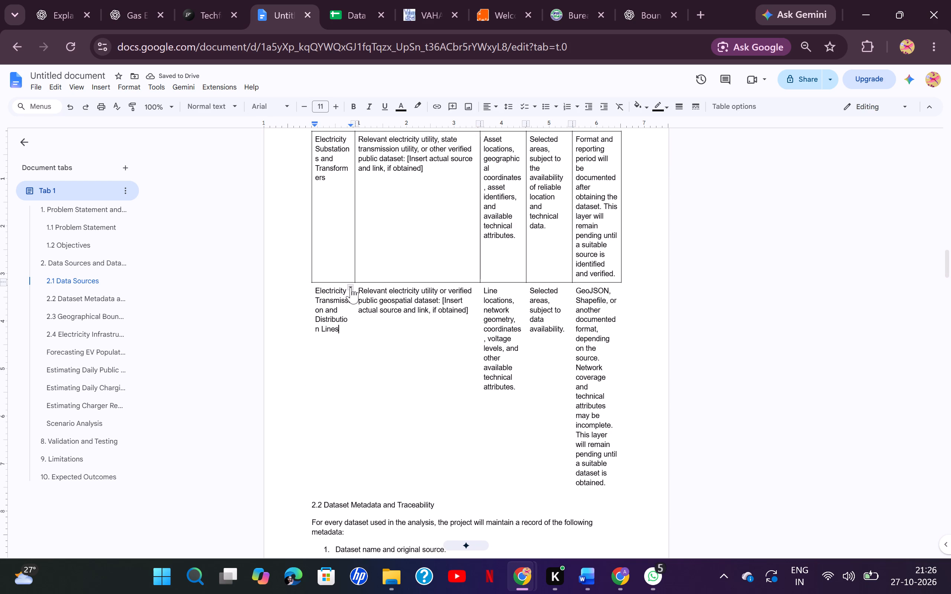
click(351, 287)
click(330, 249)
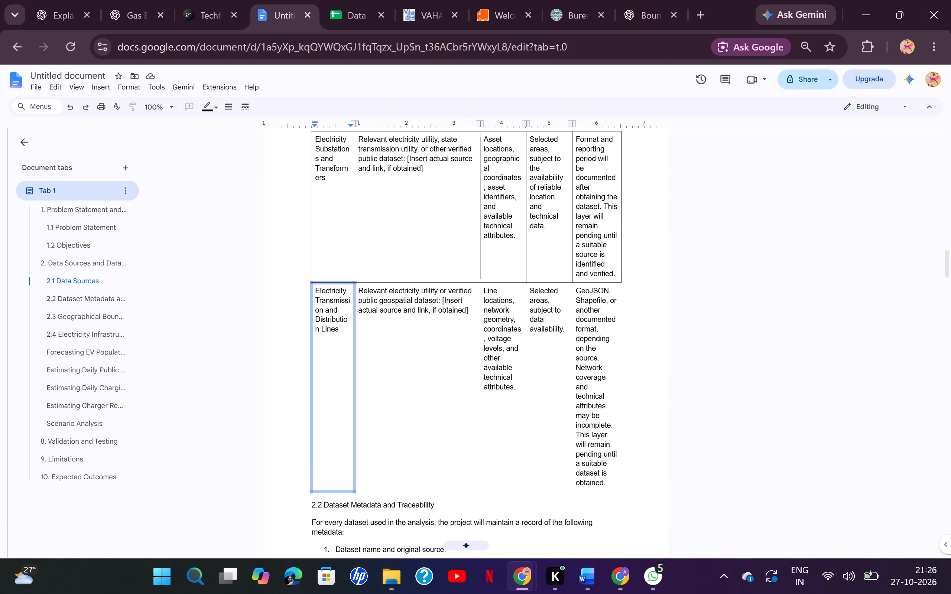
click(231, 104)
click(259, 176)
Set all borders of the Electricity Transmission and Distribution Lines row's Source / Dataset cell to 1 pt.
click(393, 303)
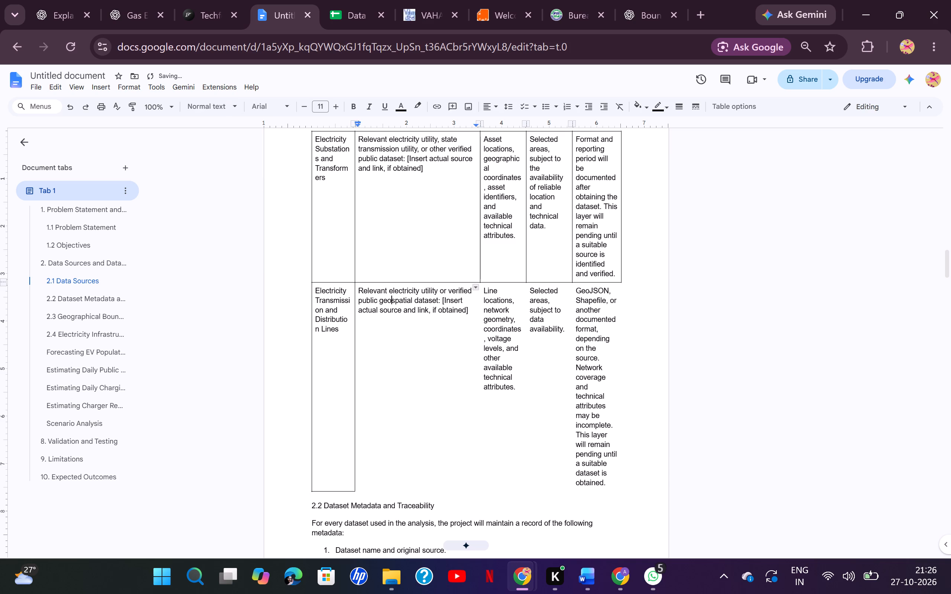
click(474, 285)
click(455, 252)
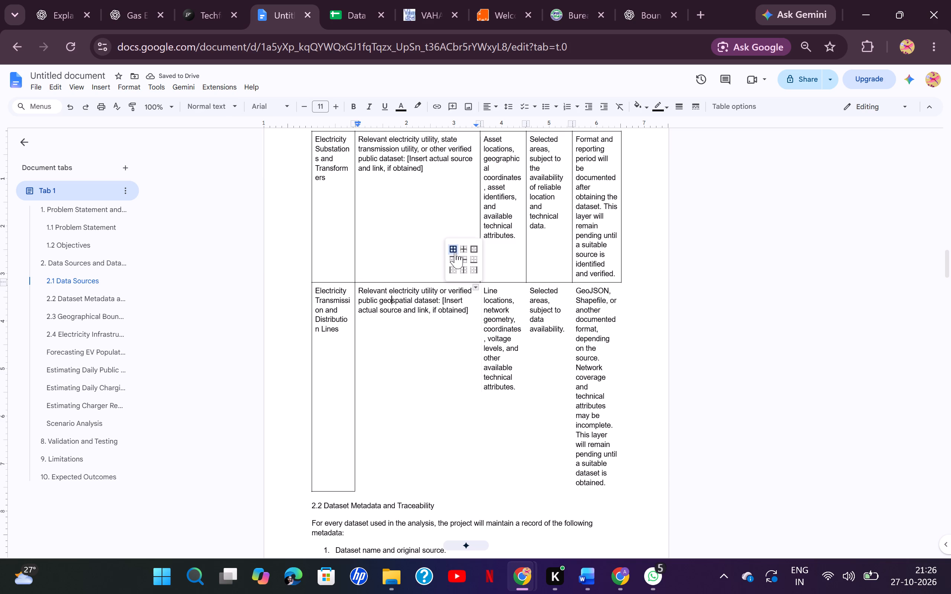
click(230, 106)
click(241, 170)
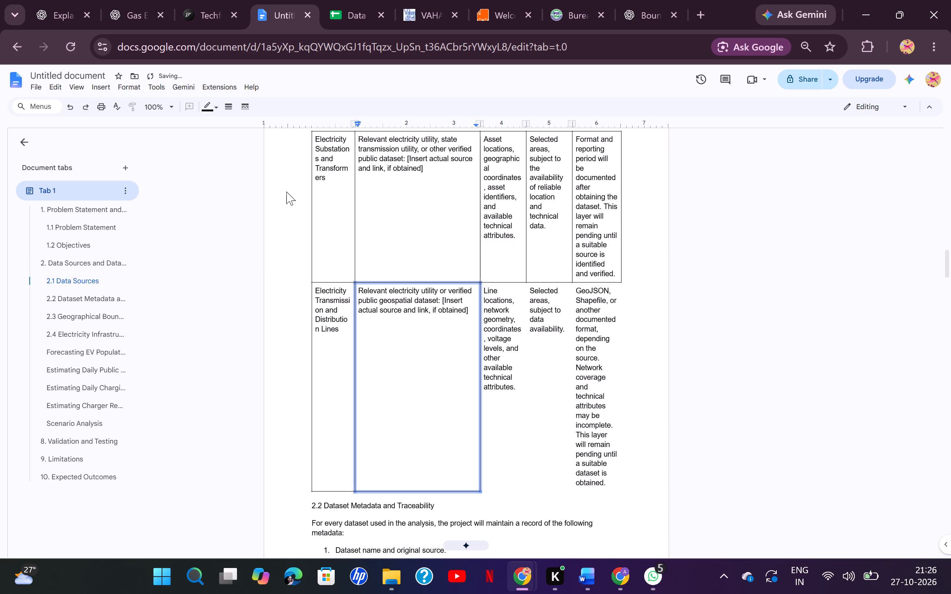
Set all borders of the Electricity Transmission and Distribution Lines row's Information Collected cell to 1 pt.
click(507, 338)
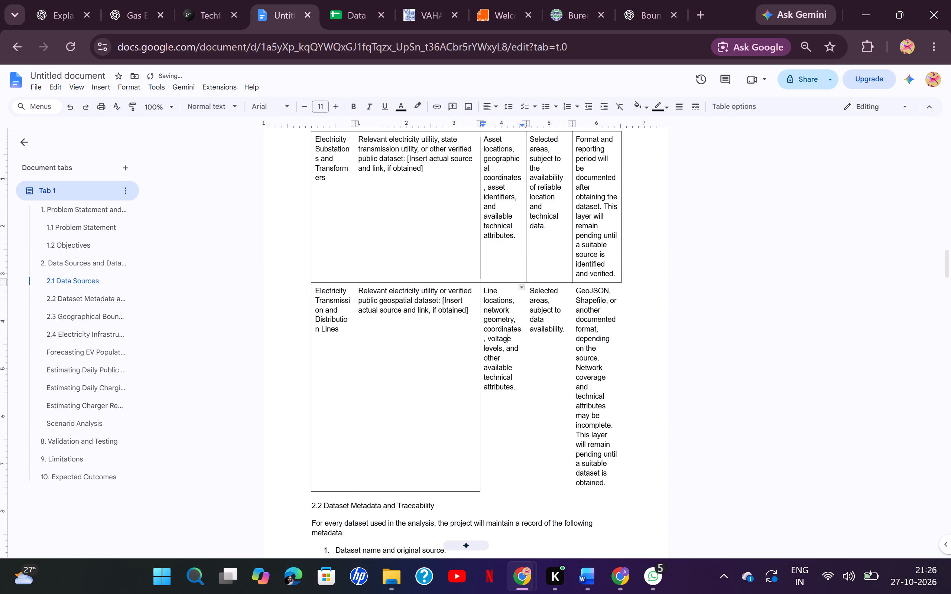
click(523, 287)
click(502, 249)
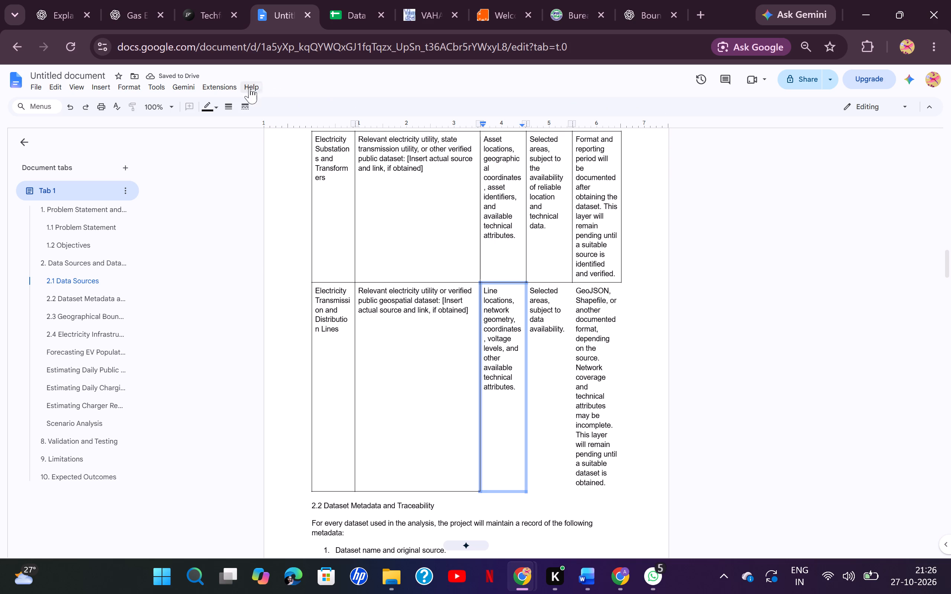
click(233, 101)
click(259, 173)
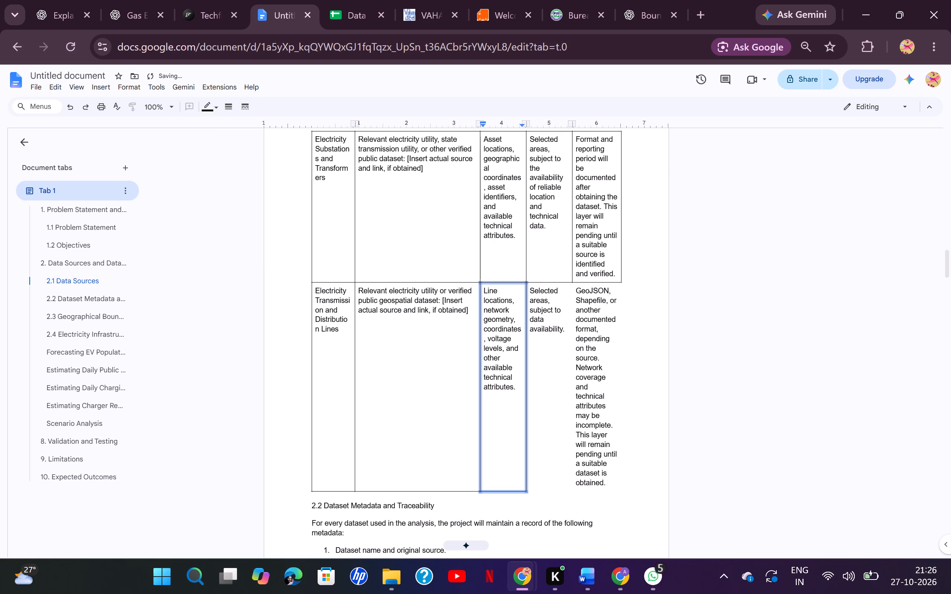
Set all borders of the Electricity Transmission and Distribution Lines row's Geographical Coverage and Reporting Period cell to 1 pt.
click(538, 320)
click(568, 287)
click(542, 250)
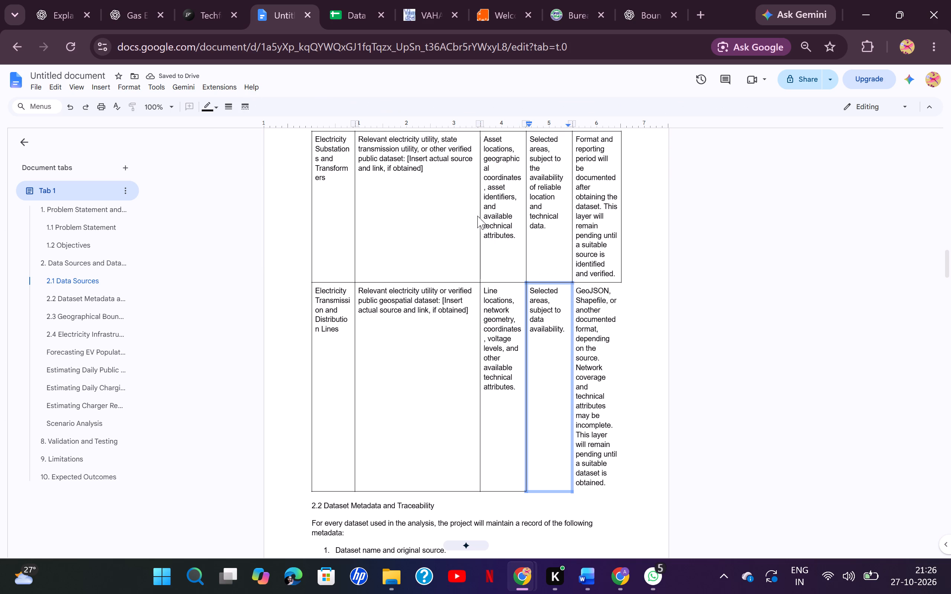
click(232, 105)
click(253, 168)
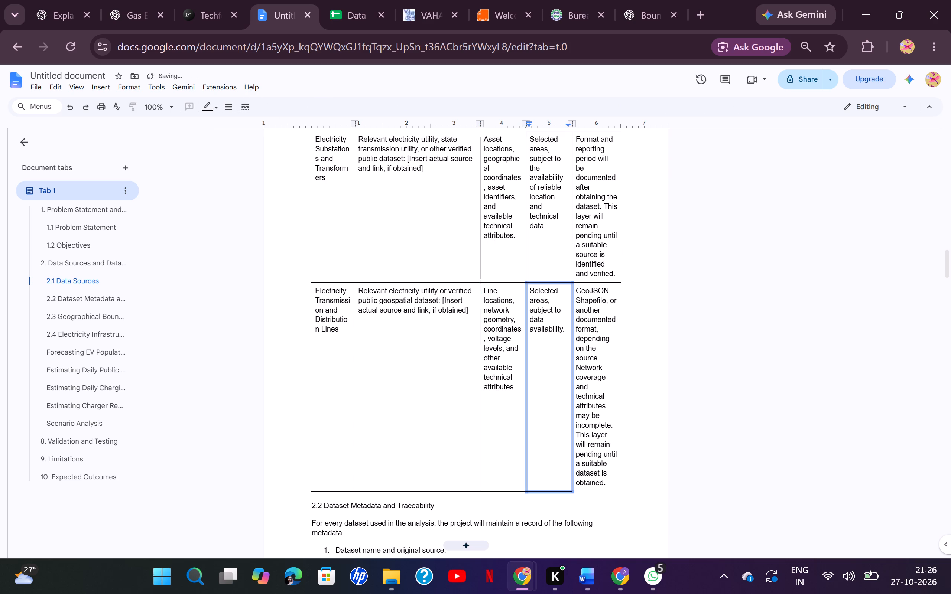
Set all borders of the Electricity Transmission and Distribution Lines row's Data Format and Limitations cell to 1 pt.
click(586, 313)
click(616, 289)
click(595, 250)
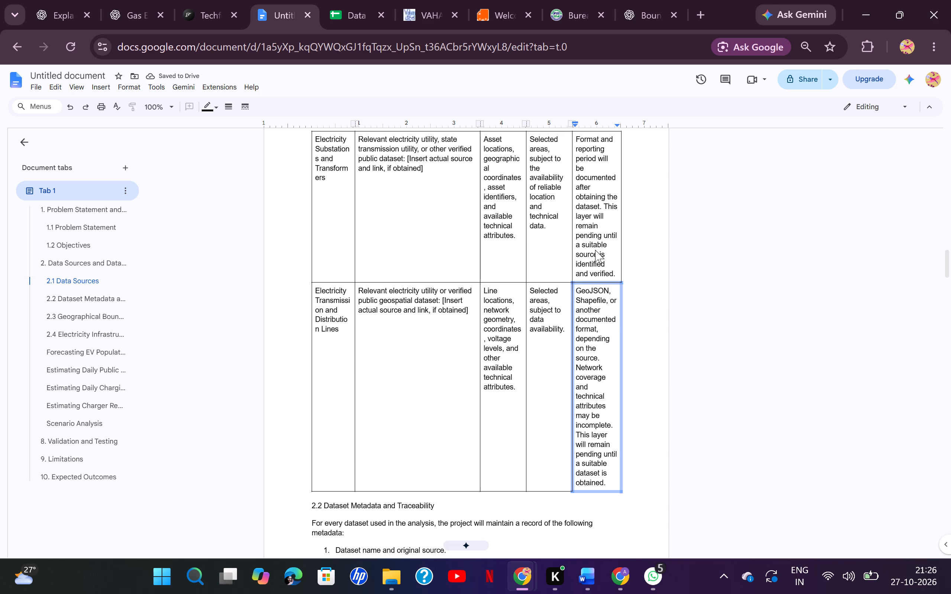
click(225, 108)
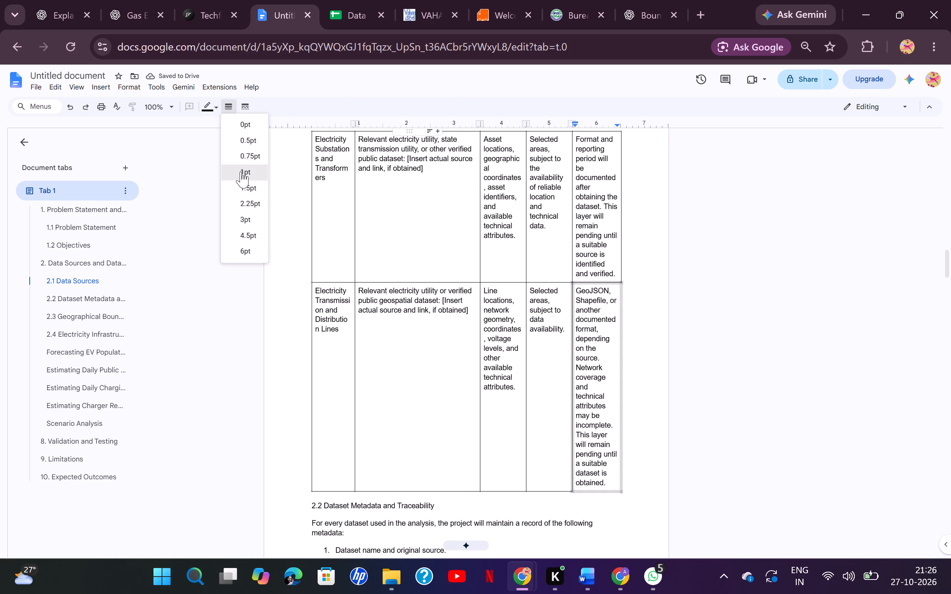
click(241, 172)
click(647, 301)
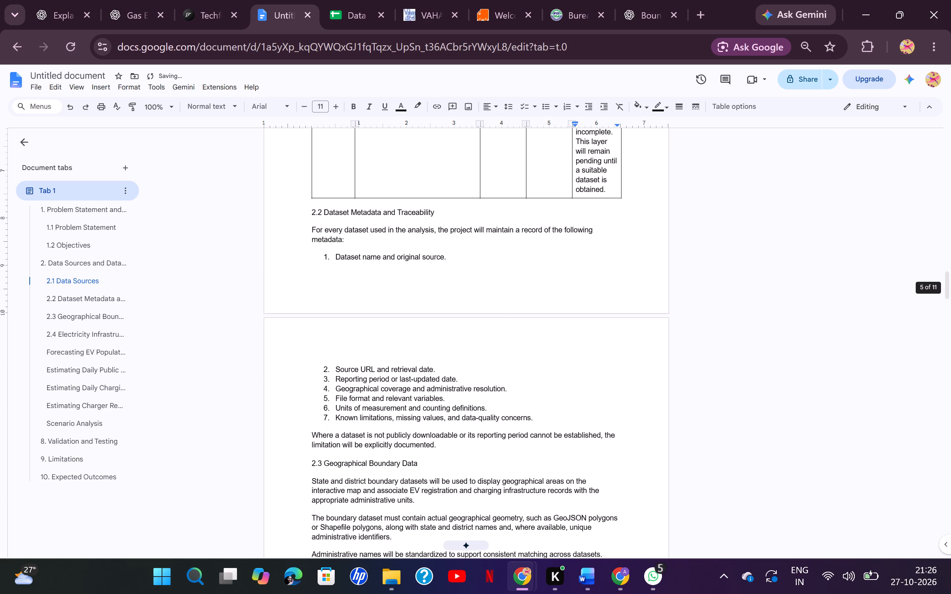
Insert three blank lines before the 2.2 Dataset Metadata and Traceability heading, below the data sources table.
click(312, 212)
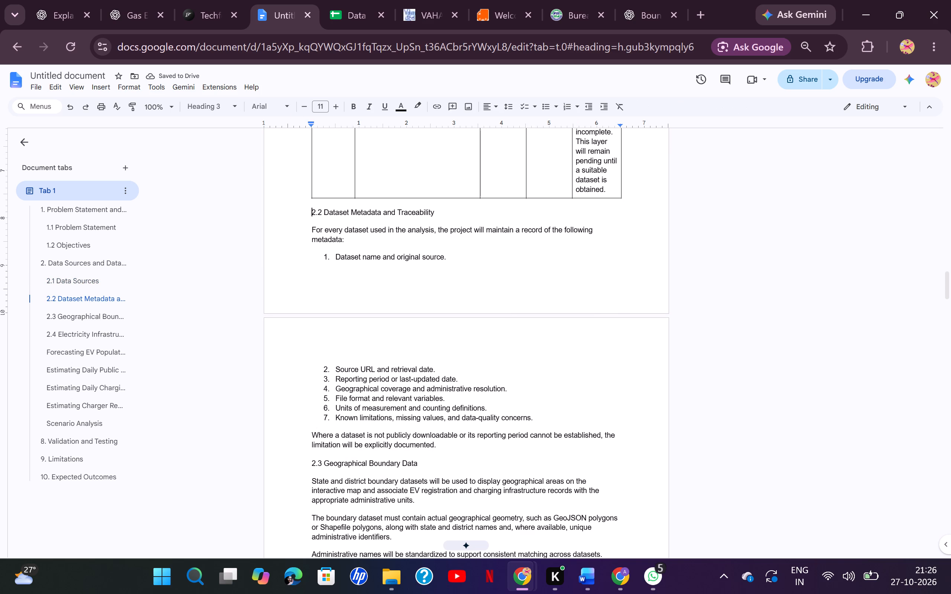
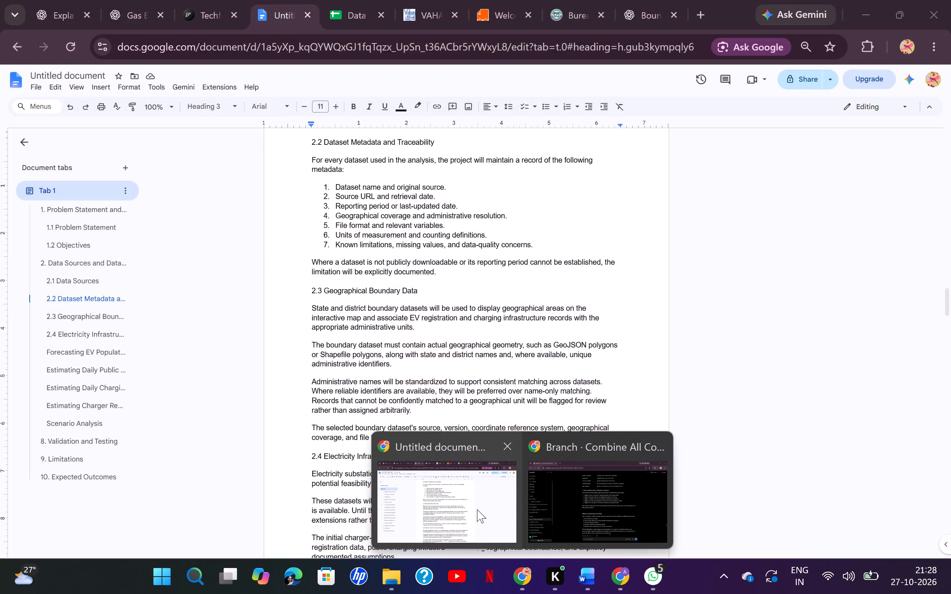
click(481, 489)
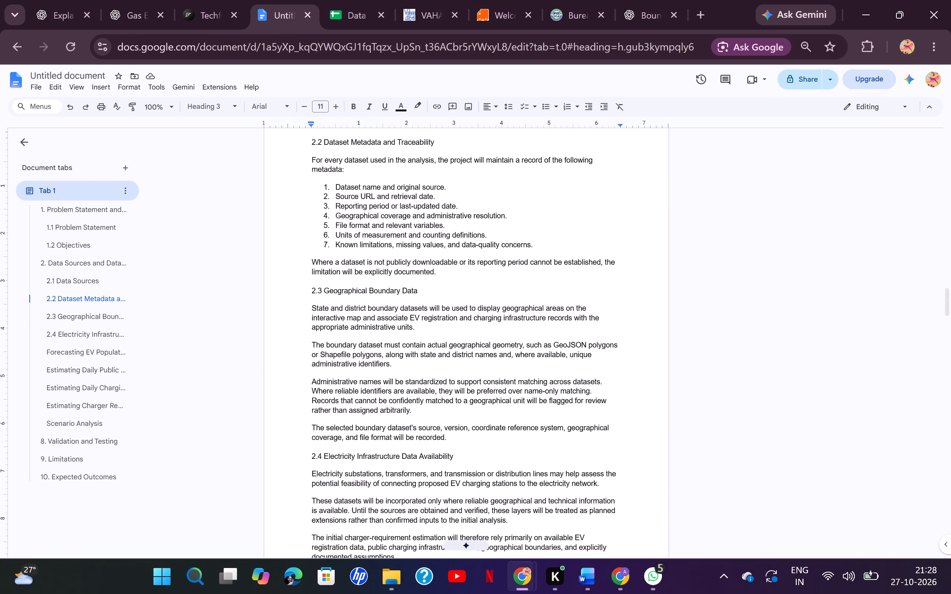
scroll(594, 192, down, 9)
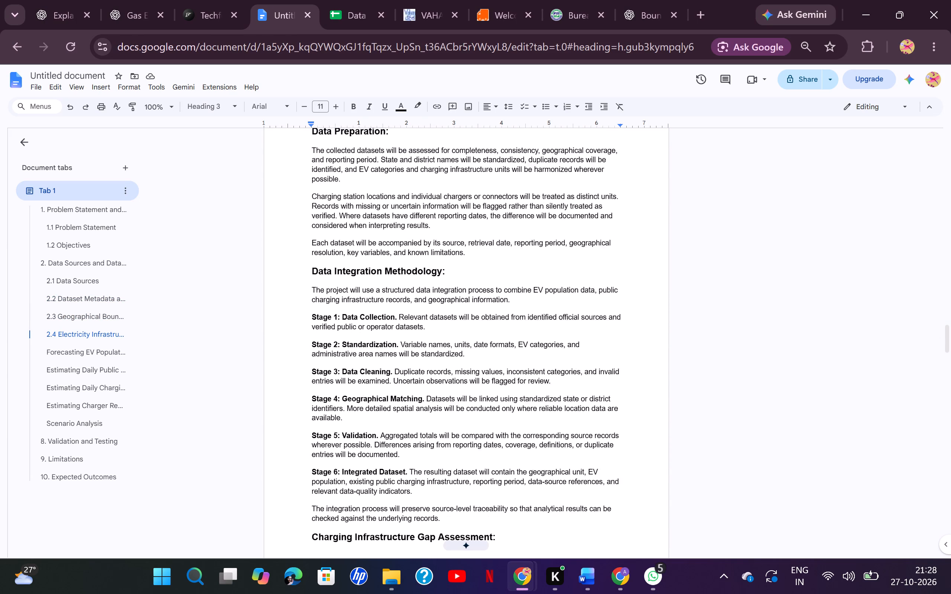
scroll(594, 192, down, 5)
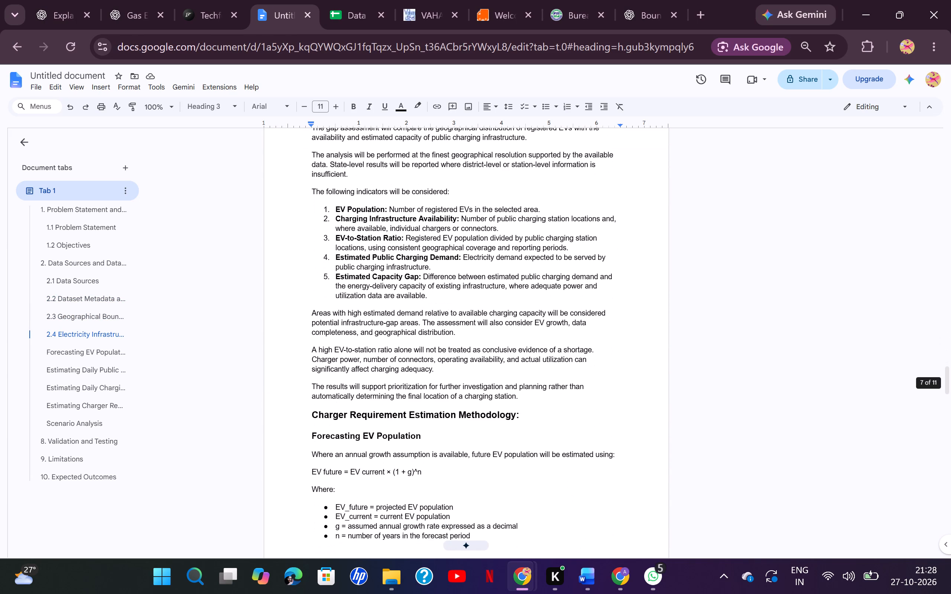
scroll(594, 192, down, 2)
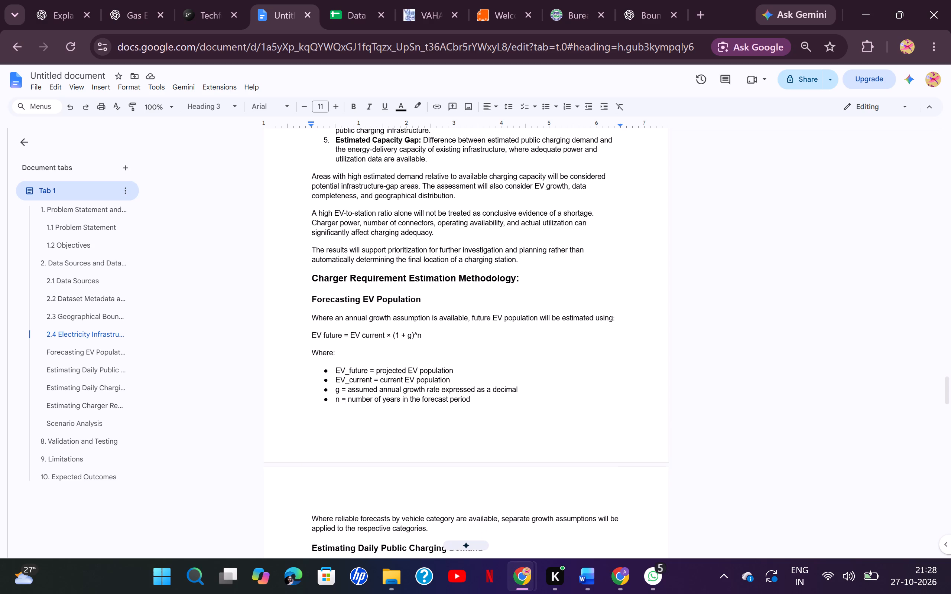
scroll(594, 192, down, 7)
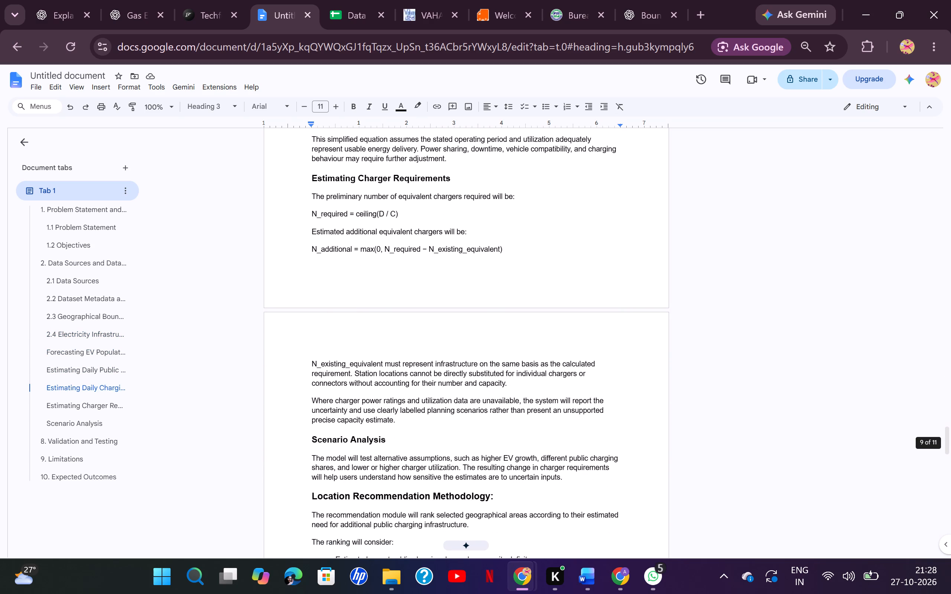
scroll(594, 192, down, 1)
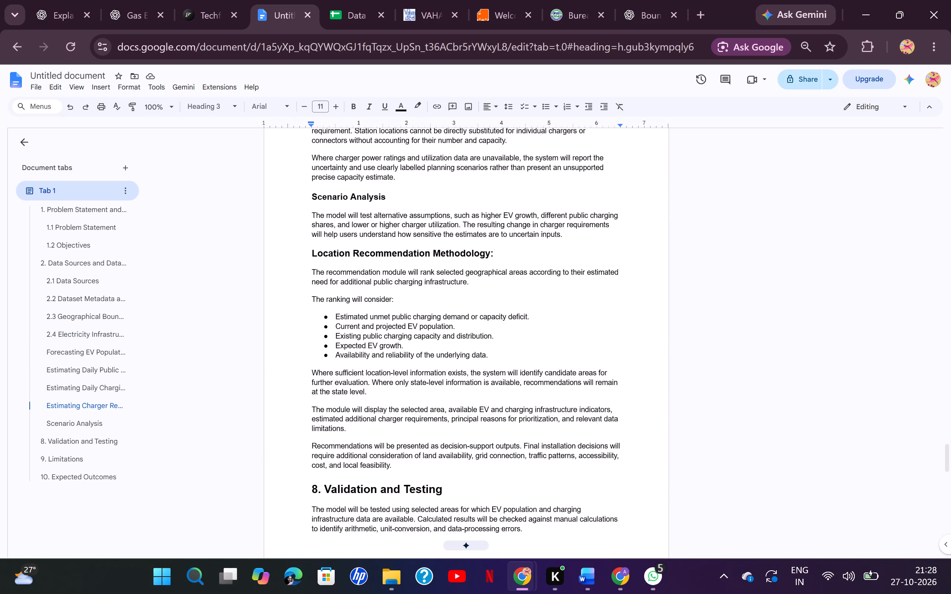
scroll(594, 192, down, 3)
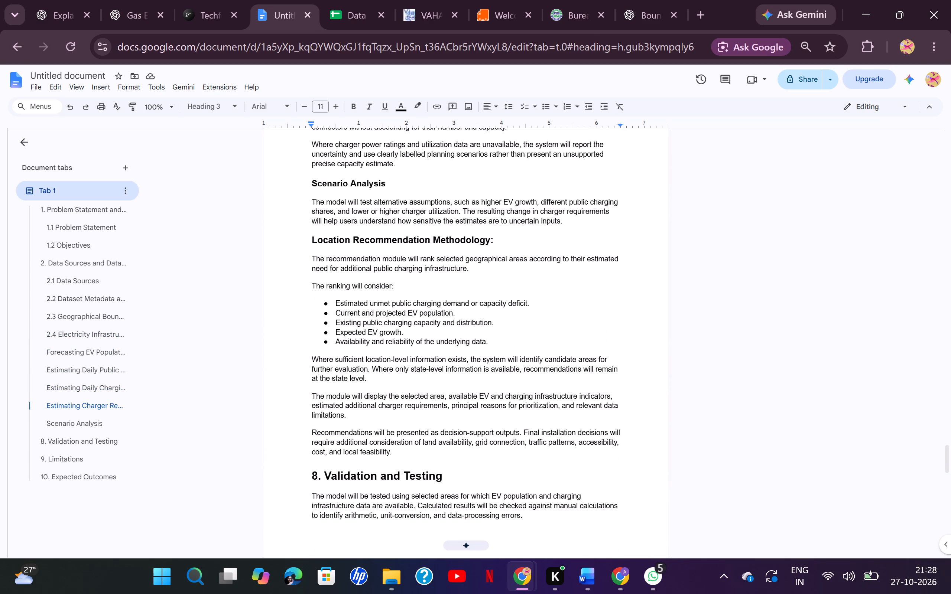
scroll(594, 192, down, 2)
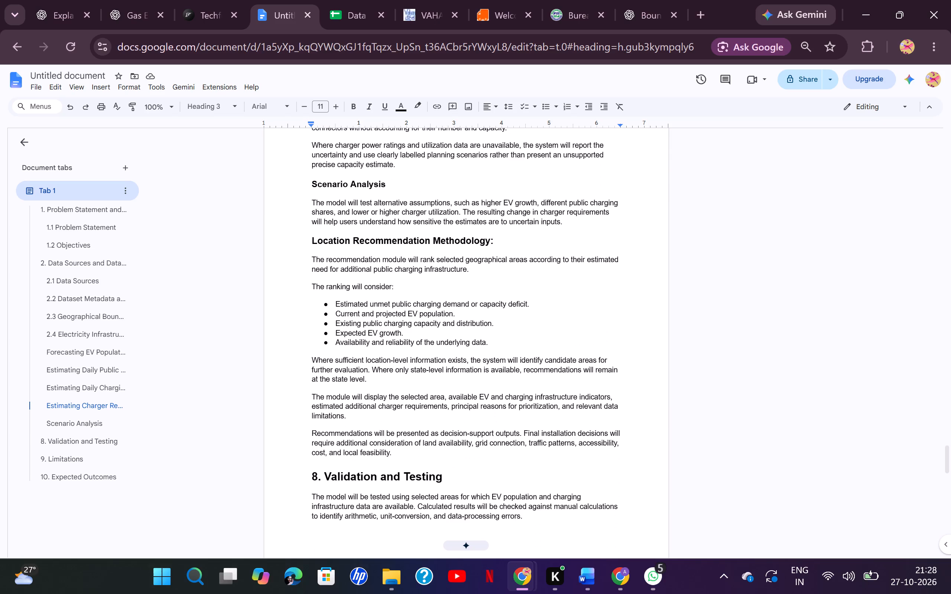
Share the document without naming it, setting general access to Anyone with the link, and copy its link.
click(809, 74)
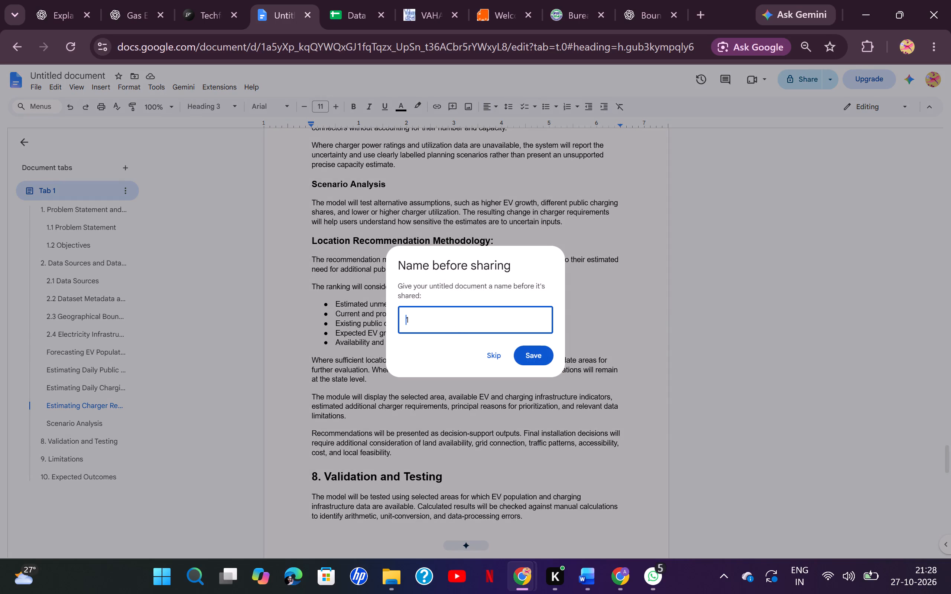
click(460, 320)
key(BackSpace)
click(494, 358)
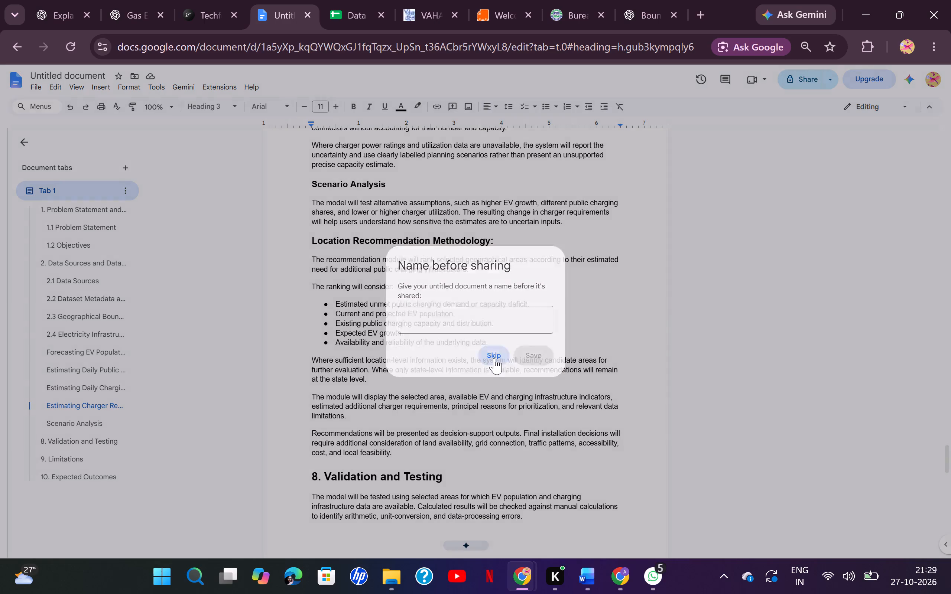
click(419, 351)
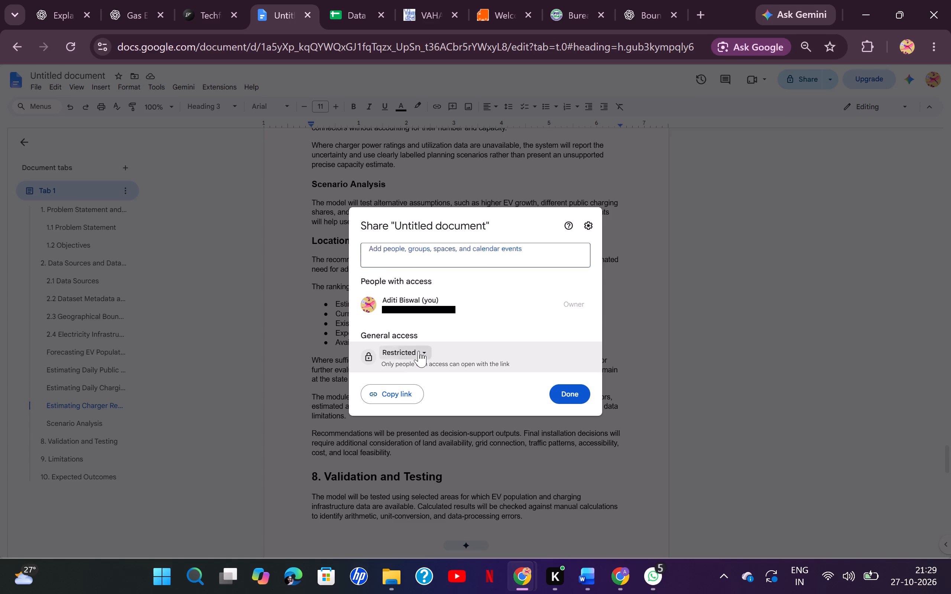
click(413, 402)
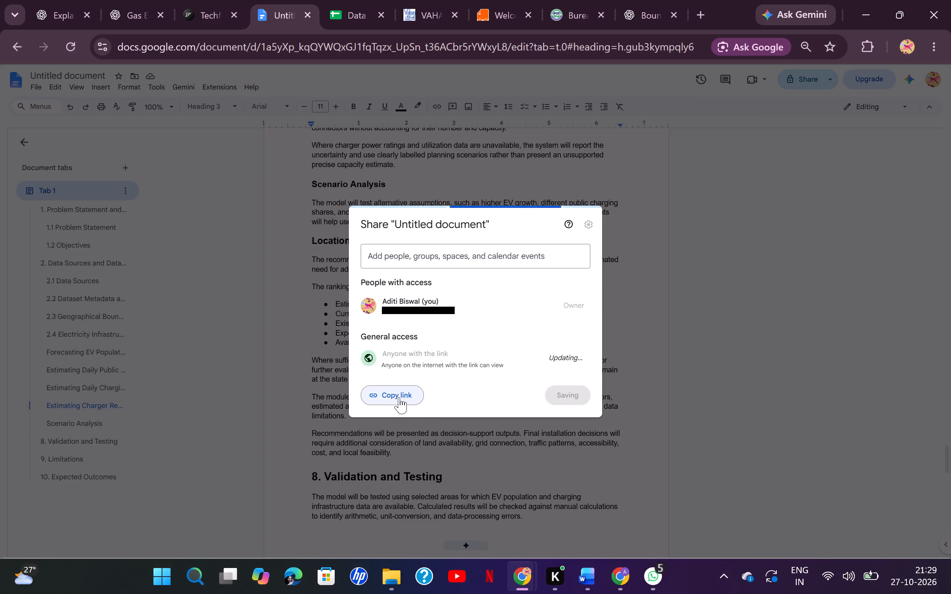
click(399, 396)
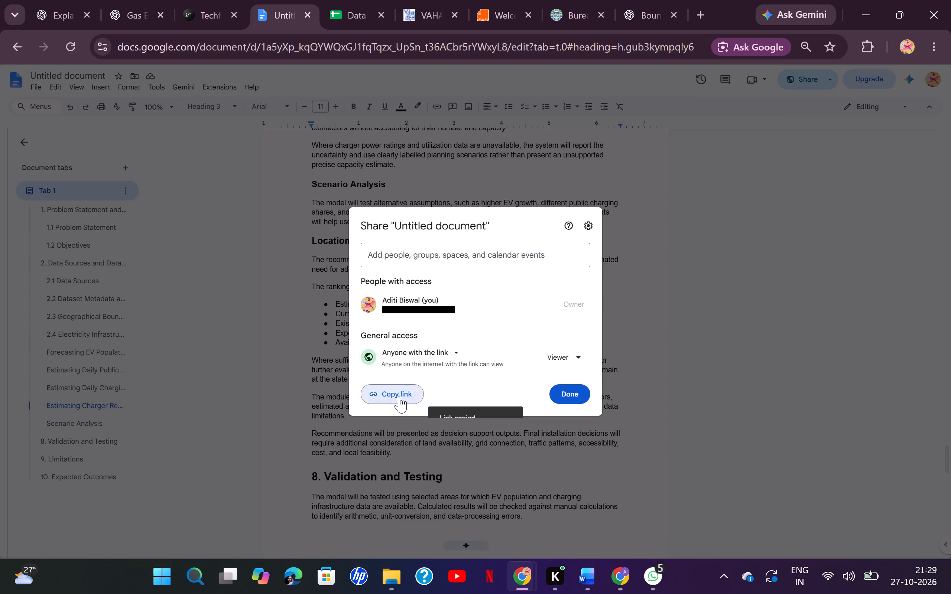
click(676, 386)
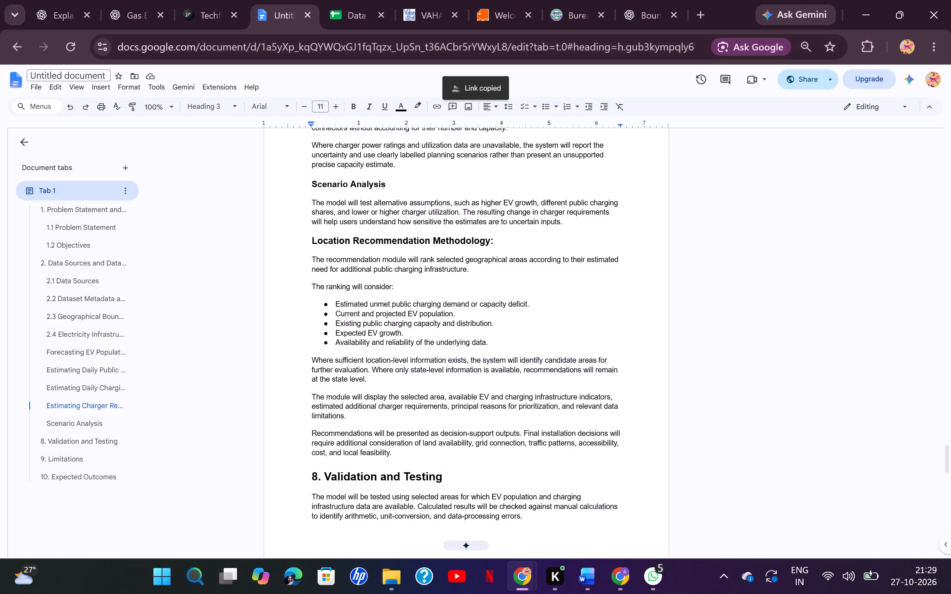
Rename the document as Methodology Doc Rough.
click(66, 75)
text(Meth)
text(odology Doc)
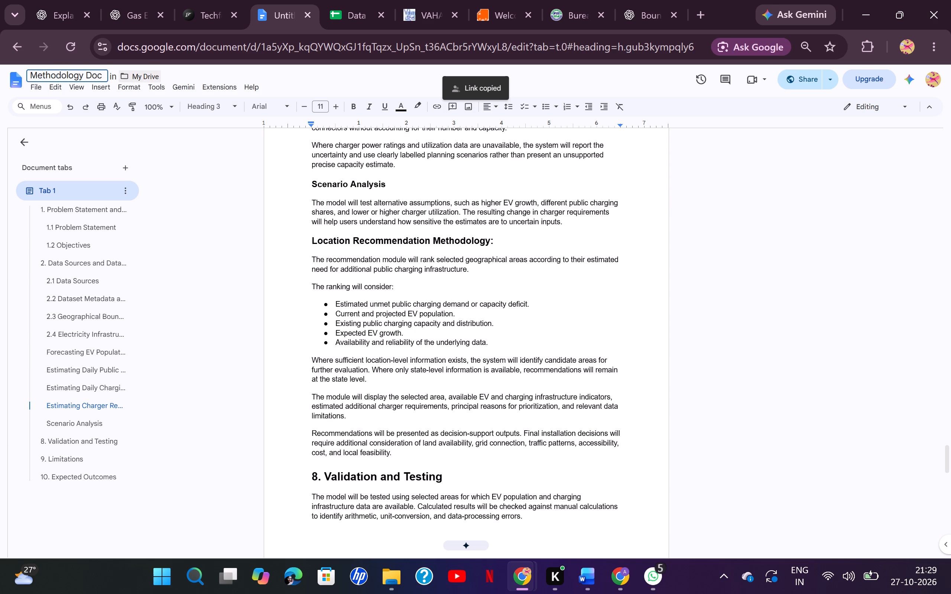
key(space)
text(Rough)
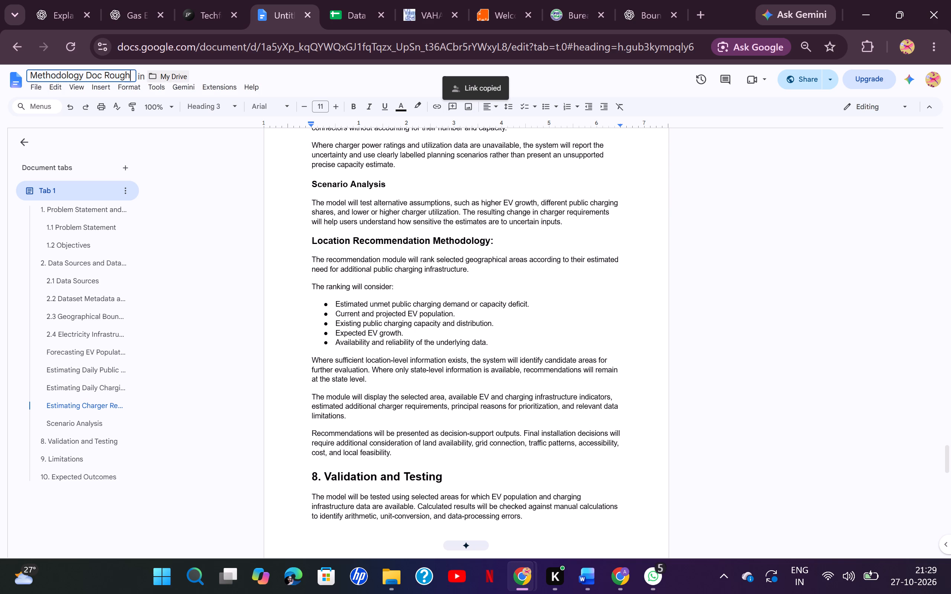
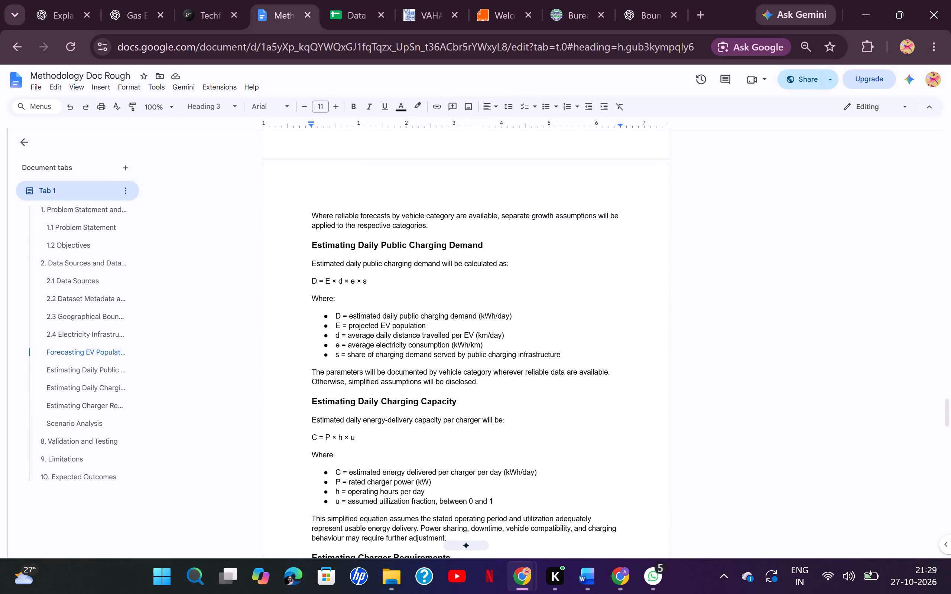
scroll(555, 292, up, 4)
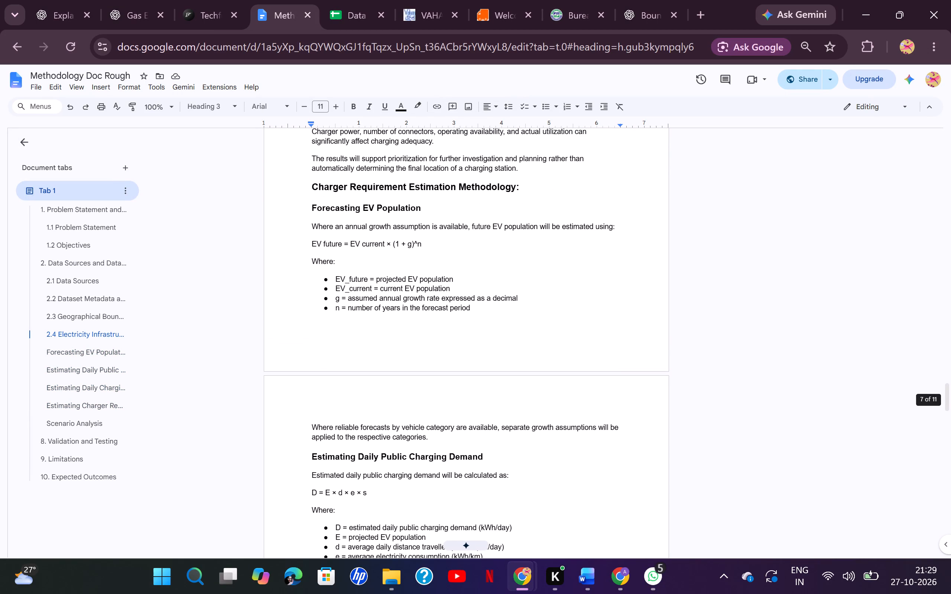
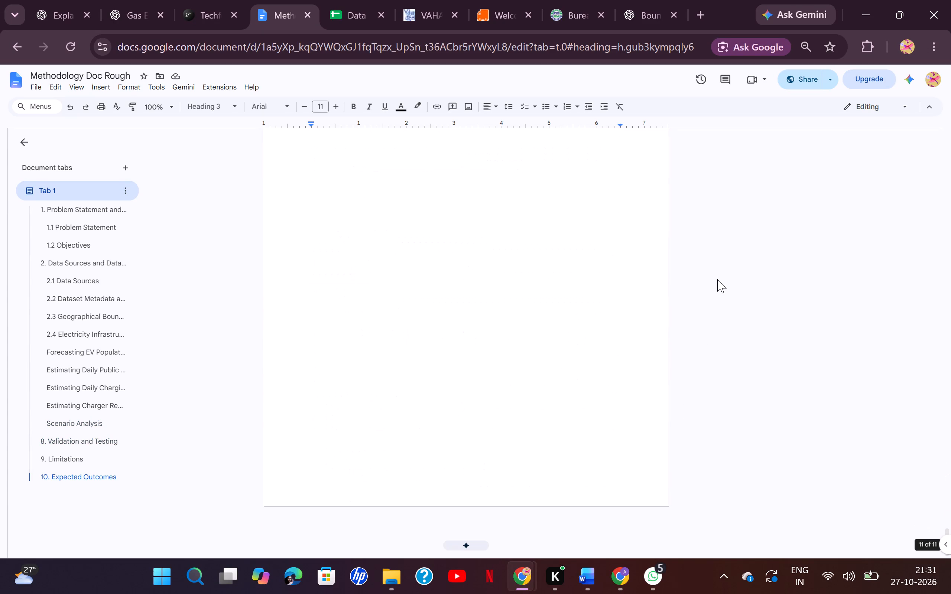
Renumber the Validation and Testing section heading to 3, keeping a space between the number and the title.
scroll(717, 279, up, 6)
scroll(717, 279, down, 1)
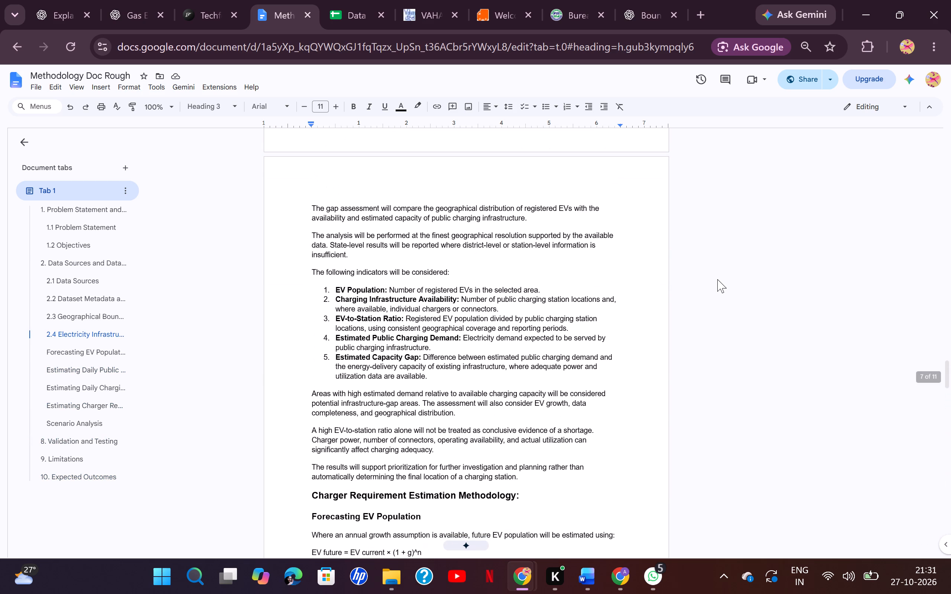
scroll(717, 279, down, 1)
scroll(717, 279, up, 3)
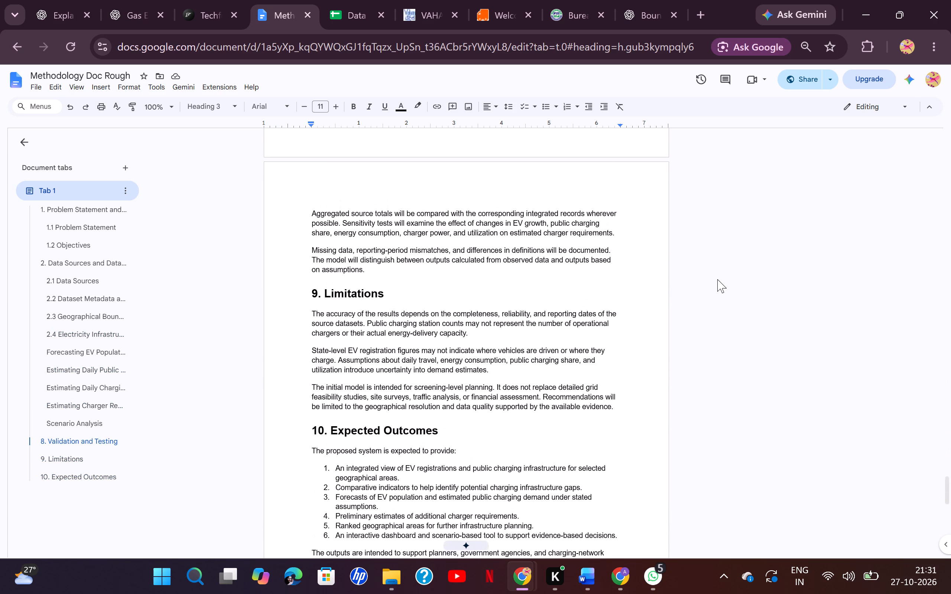
scroll(717, 279, up, 2)
scroll(717, 279, down, 3)
scroll(717, 279, up, 1)
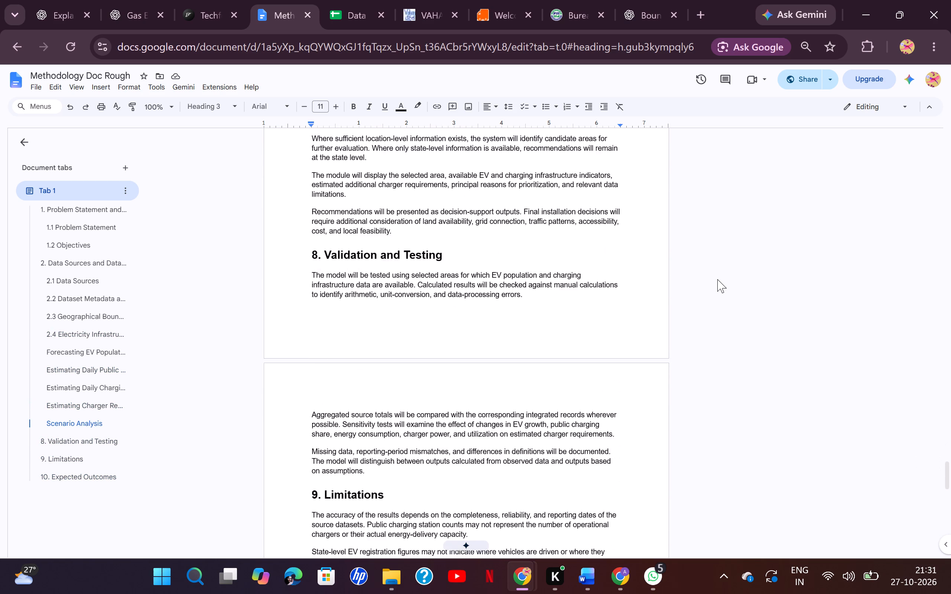
scroll(717, 279, up, 1)
scroll(717, 279, down, 1)
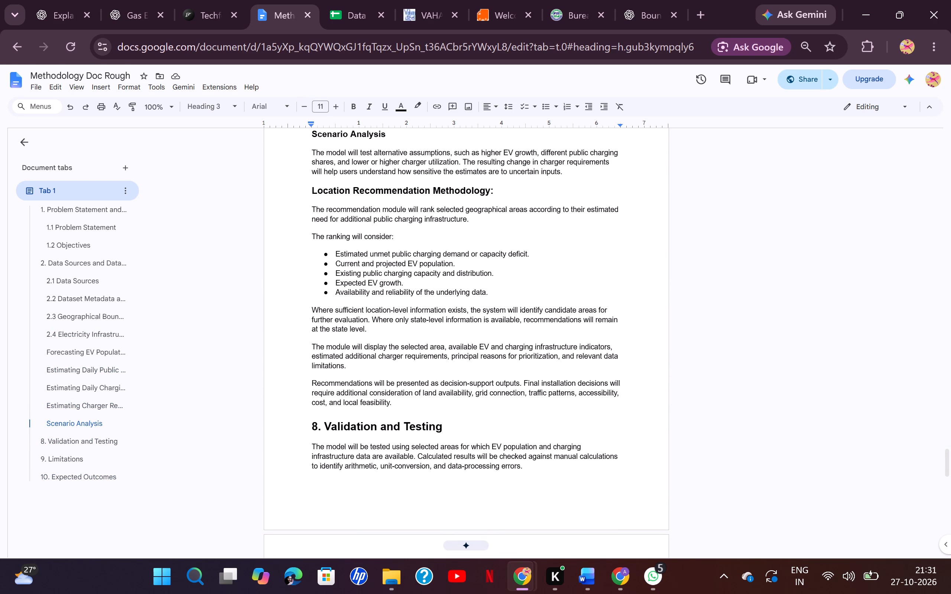
click(323, 431)
key(BackSpace)
key(BackSpace)
key(BackSpace)
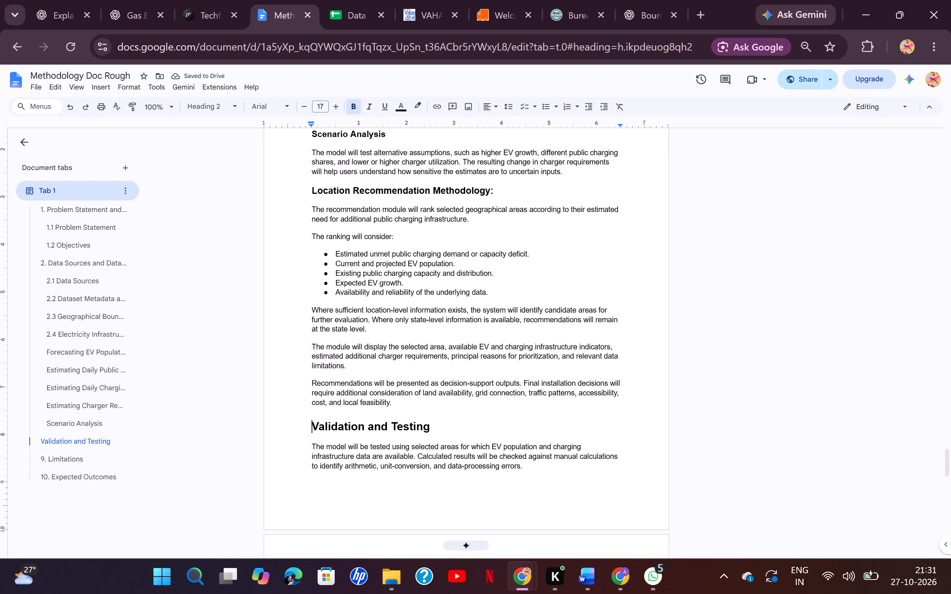
text(3.)
key(space)
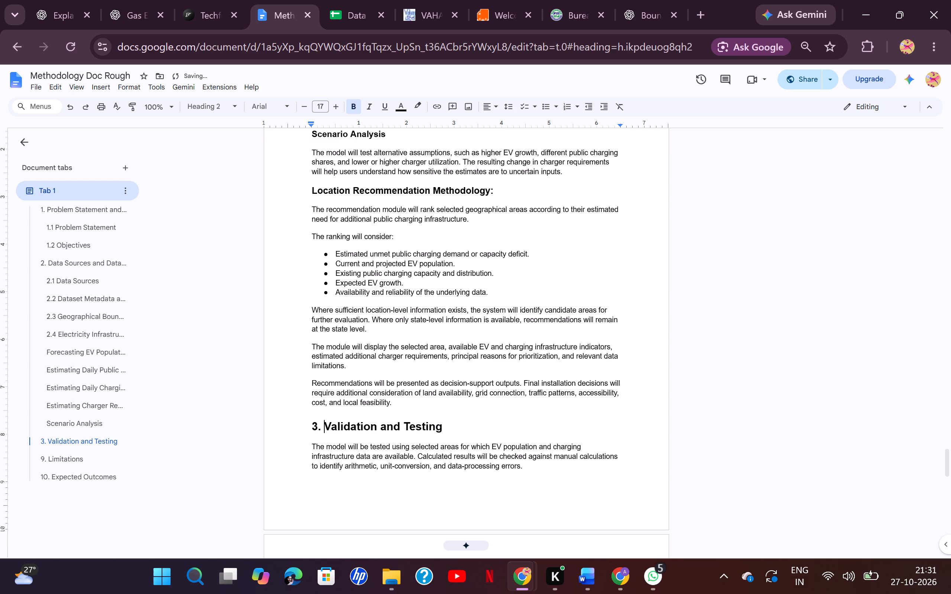
Renumber the Limitations section heading to 4, with a single space between the number and the title.
scroll(379, 418, down, 3)
click(322, 317)
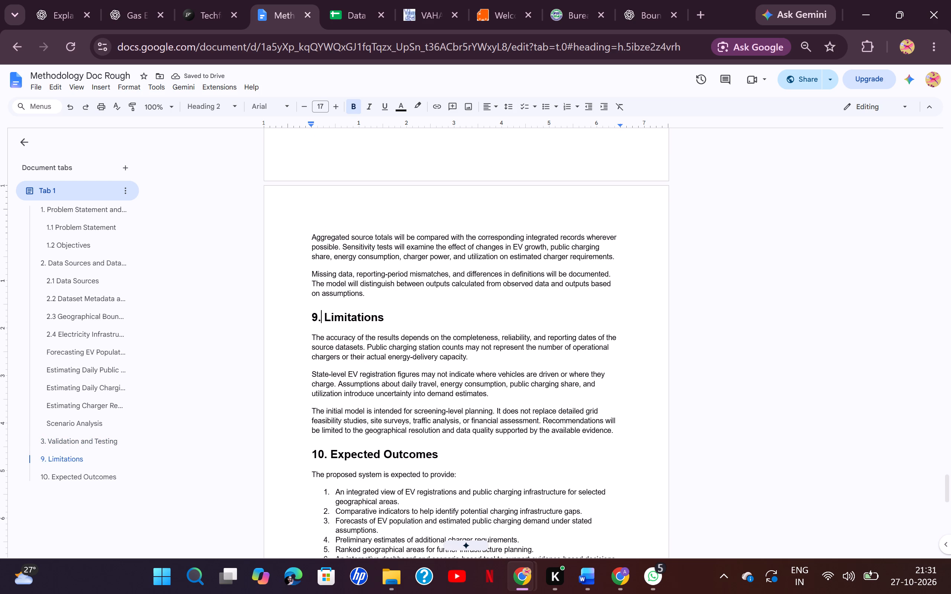
key(BackSpace)
key(BackSpace)
text(4.)
key(space)
key(Delete)
Renumber the Expected Outcomes section heading to 5, keeping a space between the number and the title.
click(332, 457)
key(BackSpace)
key(BackSpace)
key(BackSpace)
key(BackSpace)
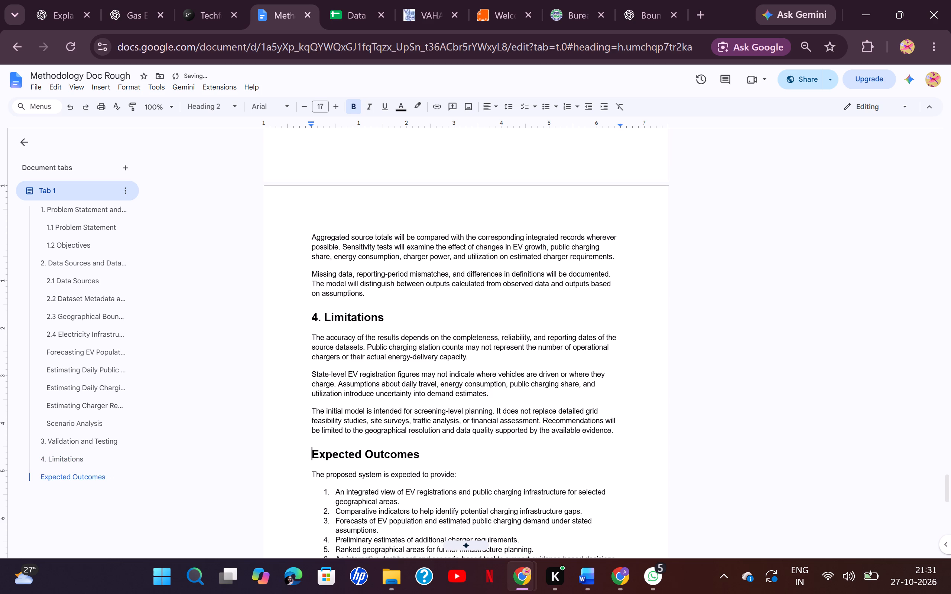
text(4.)
key(space)
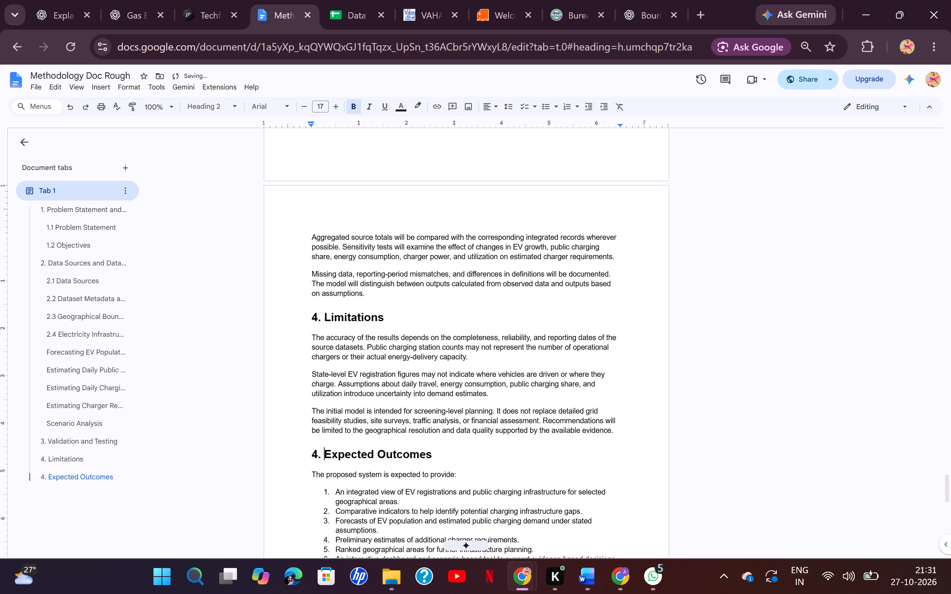
key(BackSpace)
key(BackSpace)
key(BackSpace)
text(5.)
key(space)
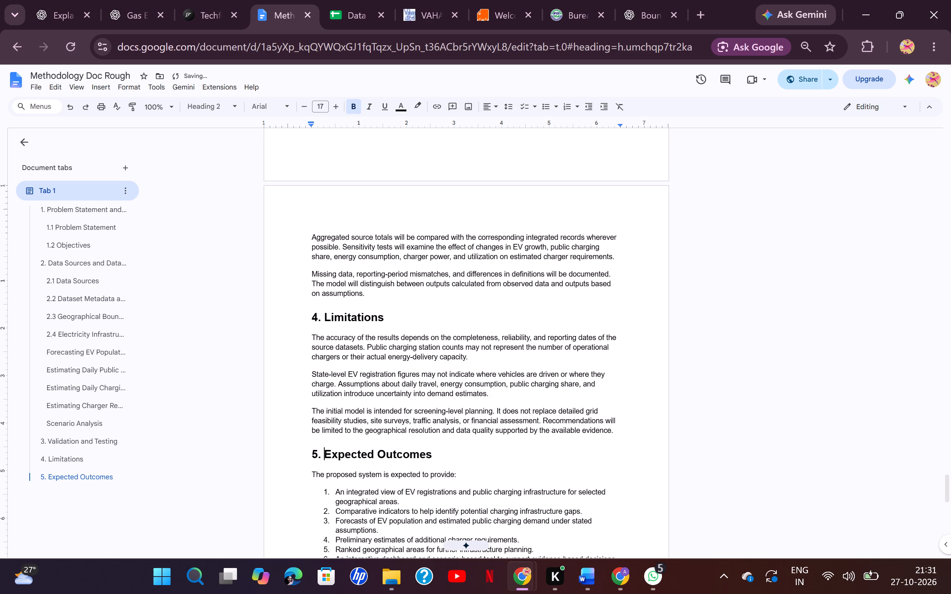
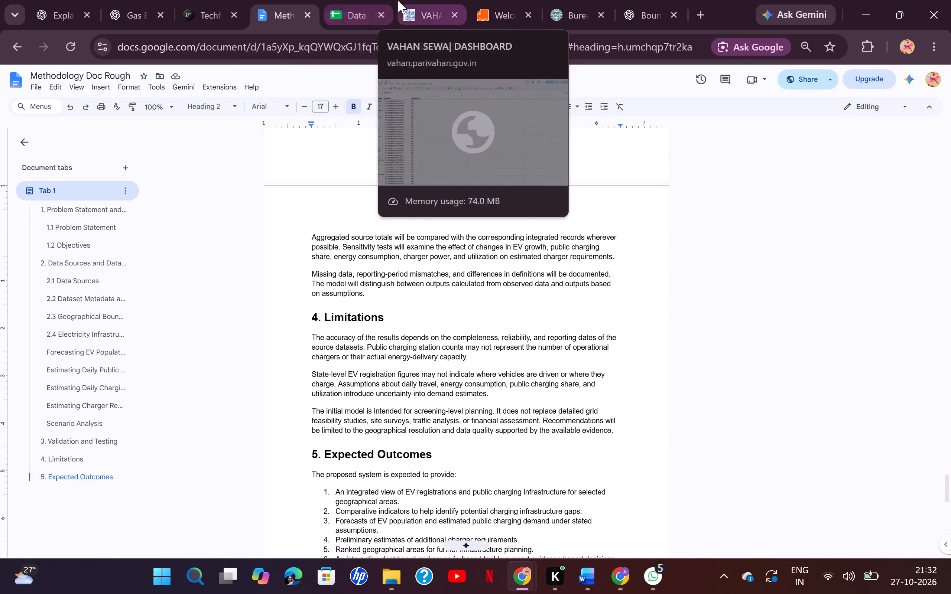
click(139, 3)
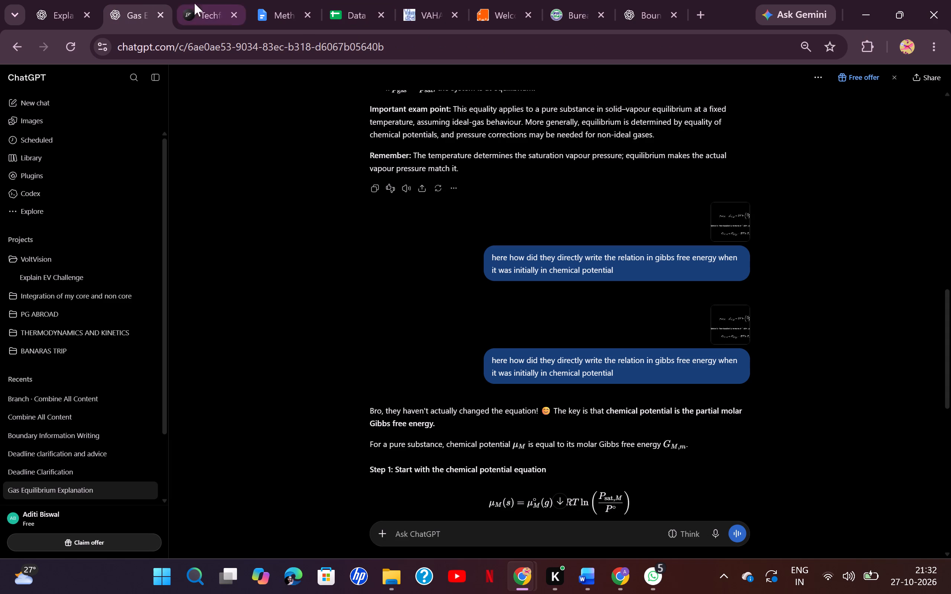